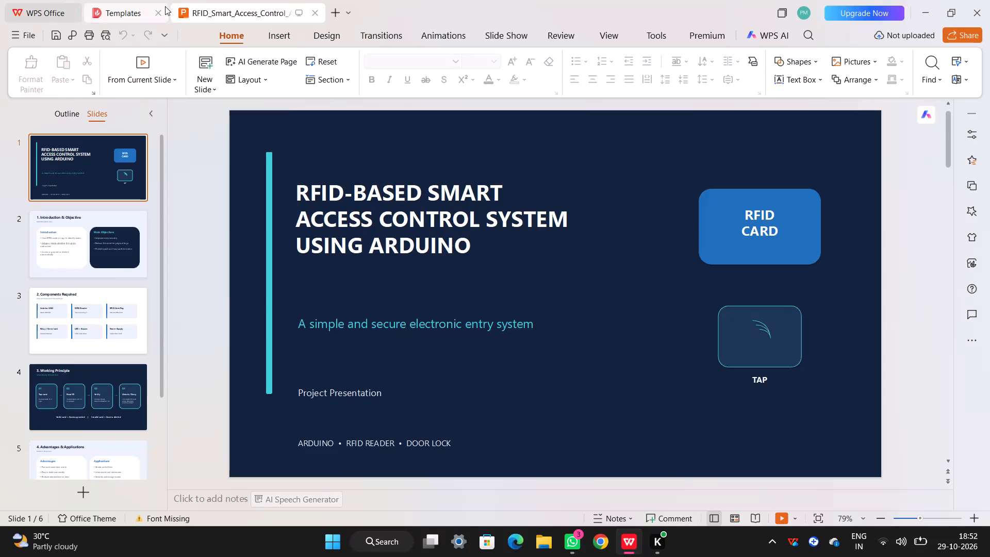
Close the Templates document, keeping the RFID Smart Access Control presentation open.
{"action": "left_click", "coordinate": [158, 10]}
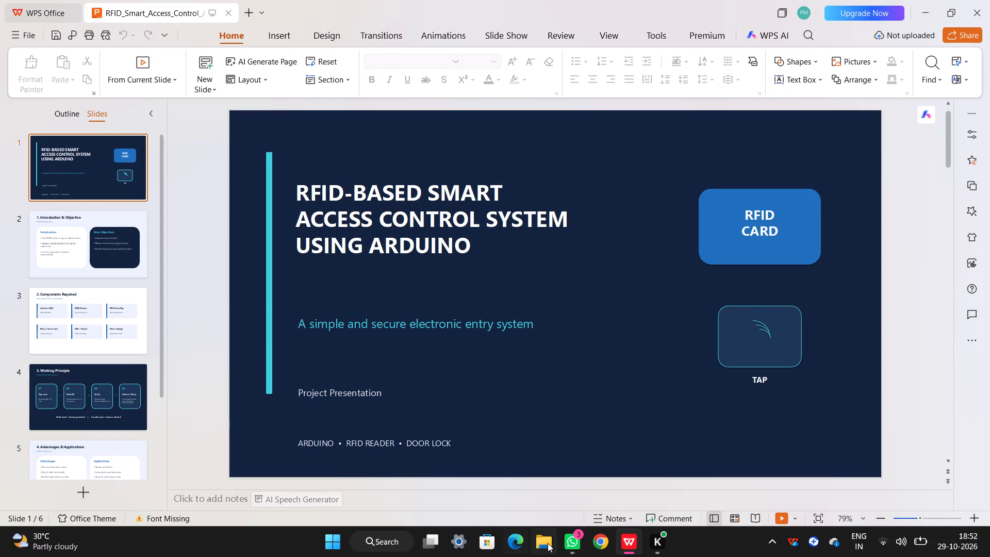
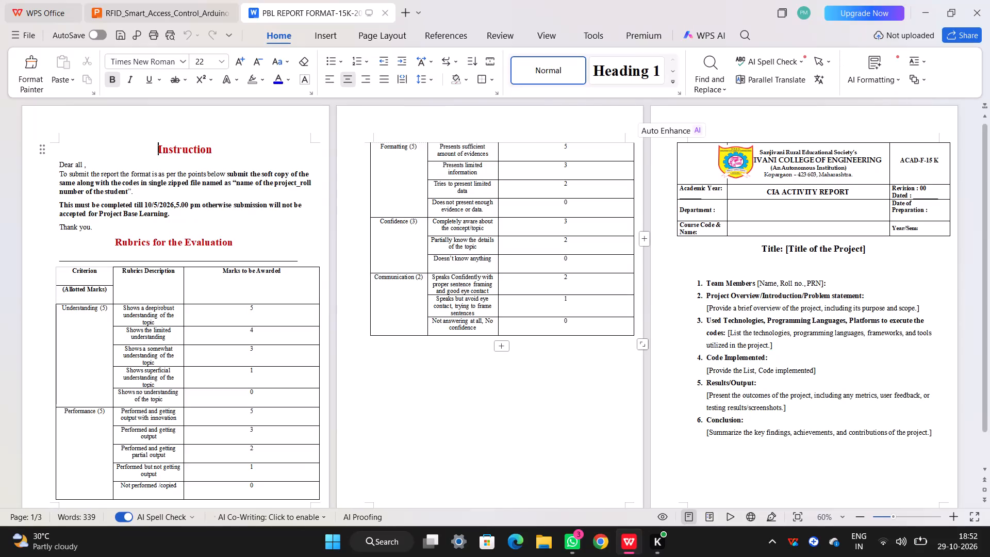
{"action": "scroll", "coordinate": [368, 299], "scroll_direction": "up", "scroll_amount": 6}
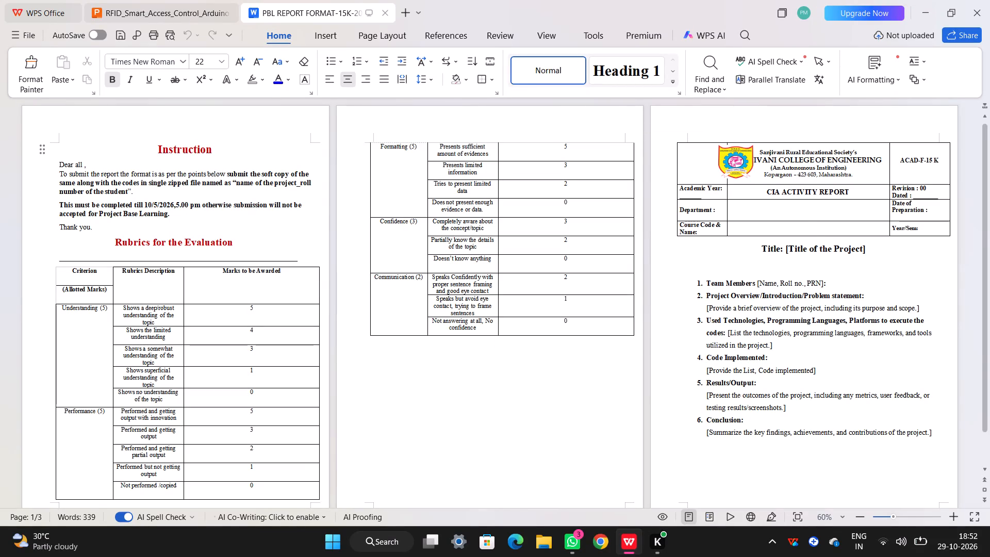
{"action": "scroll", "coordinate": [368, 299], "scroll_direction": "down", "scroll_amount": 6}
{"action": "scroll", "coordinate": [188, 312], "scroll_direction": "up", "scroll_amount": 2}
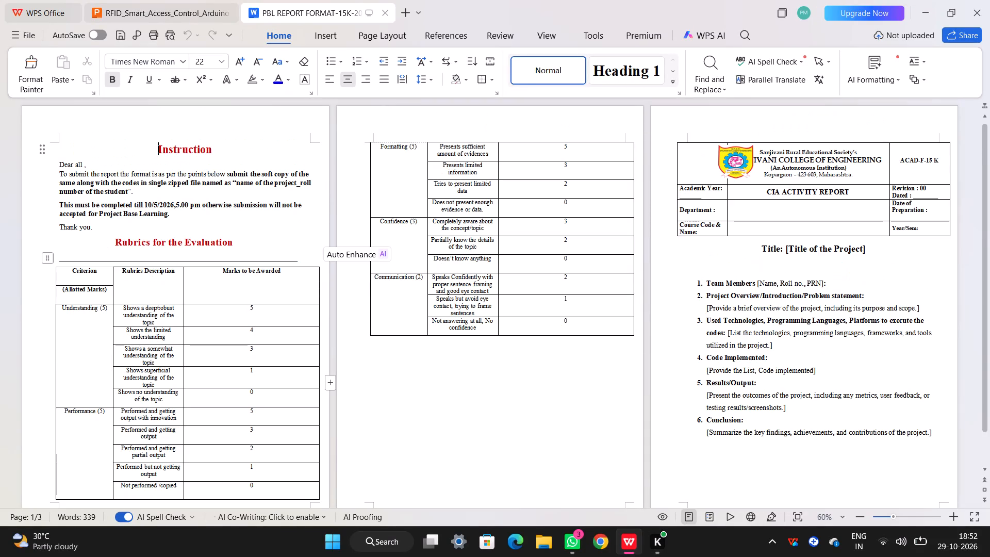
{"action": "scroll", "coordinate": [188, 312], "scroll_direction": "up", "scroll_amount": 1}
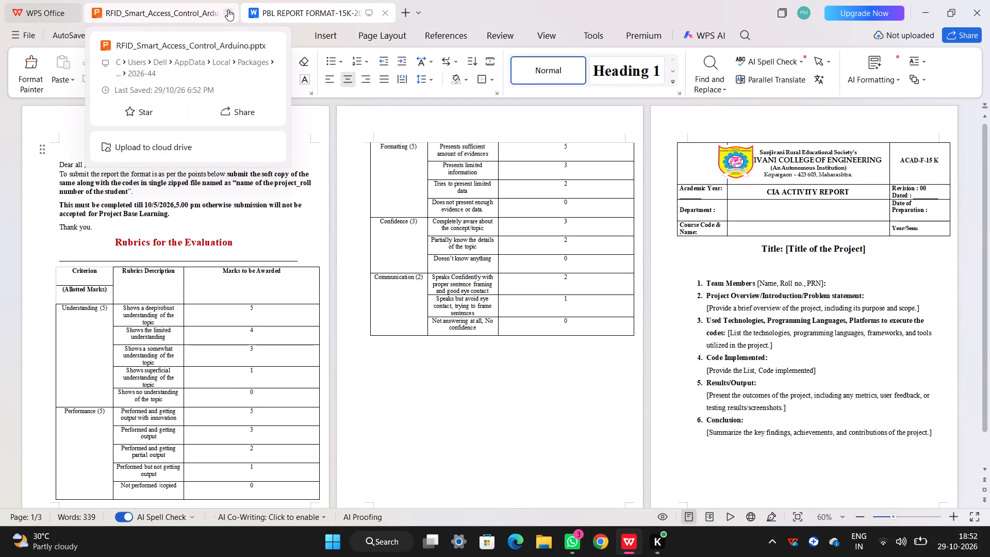
Close the RFID_Smart_Access_Control_Arduino presentation, leaving the PBL REPORT FORMAT-15K document open.
{"action": "left_click", "coordinate": [228, 9]}
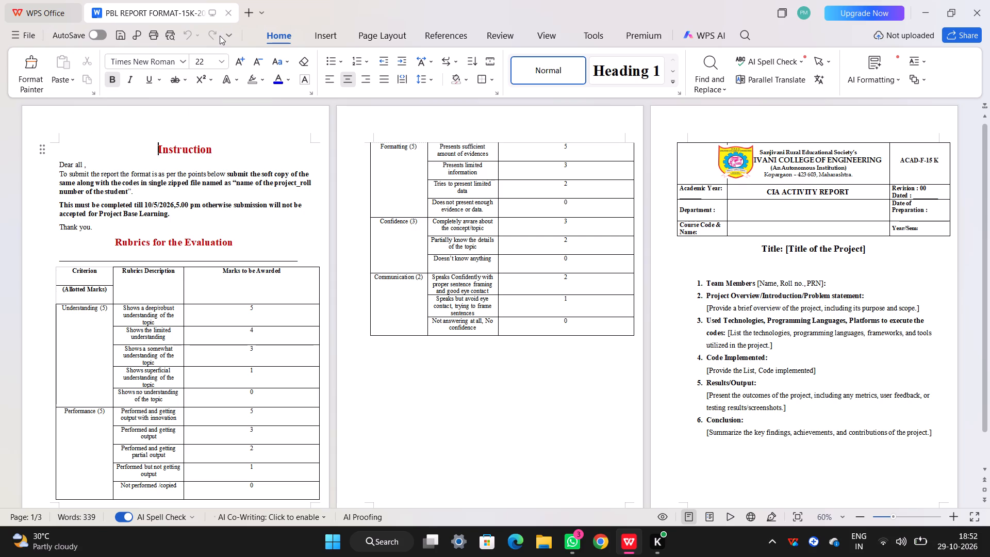
Close the PBL REPORT FORMAT-15K document and dismiss the cloud backup offer without saving to WPS Cloud.
{"action": "left_click", "coordinate": [231, 13]}
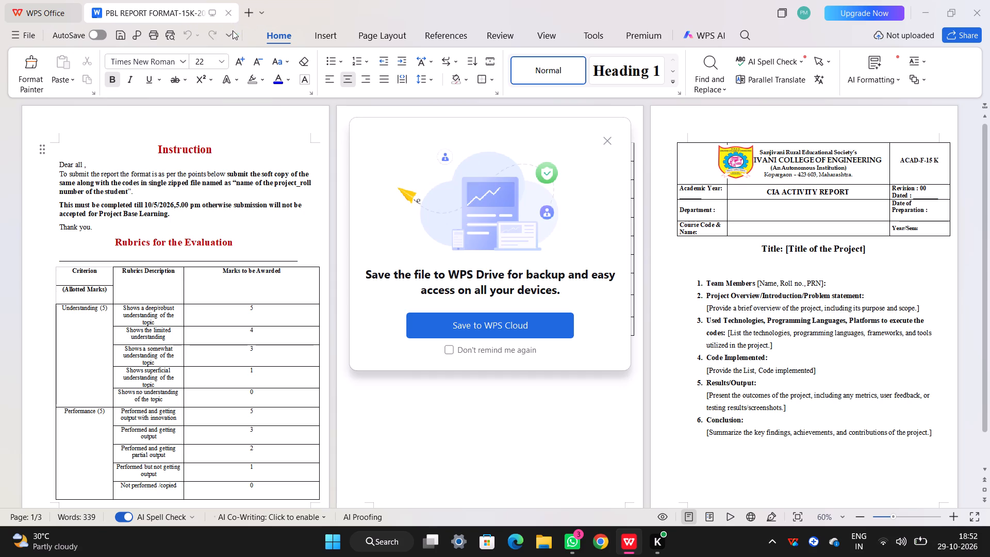
{"action": "left_click", "coordinate": [611, 139]}
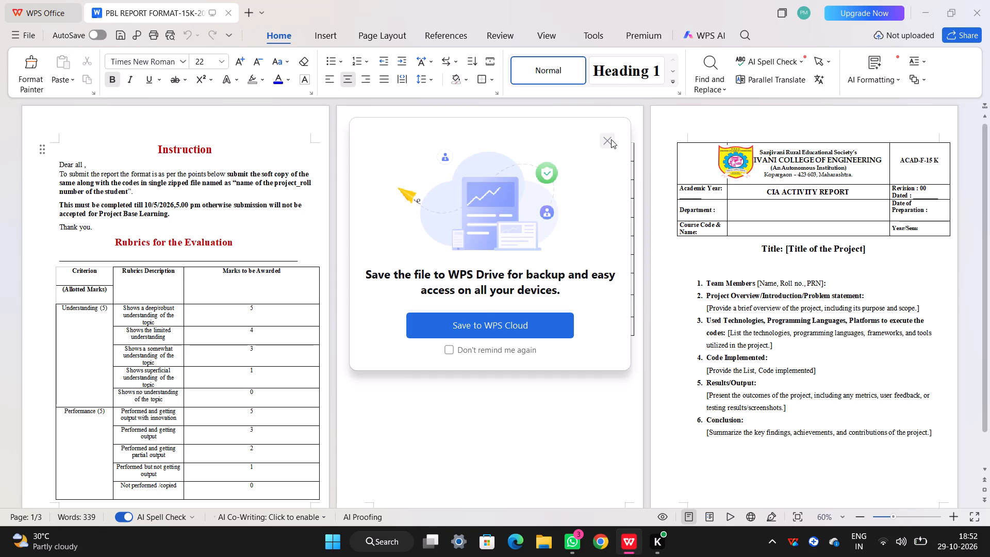
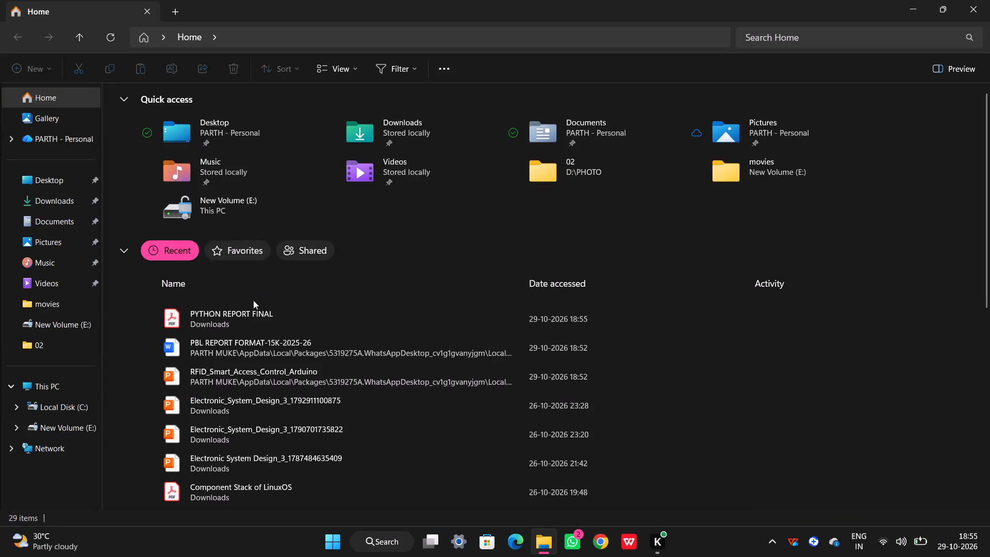
Open the PYTHON REPORT FINAL PDF from the recent files, check its cover page, and close it.
{"action": "double_click", "coordinate": [205, 319]}
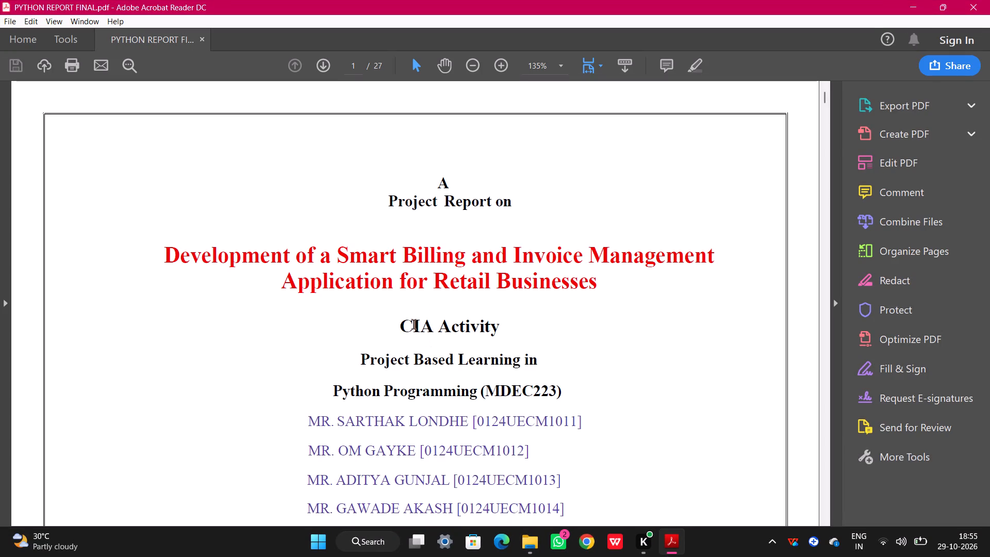
{"action": "left_click_drag", "start_coordinate": [401, 322], "coordinate": [531, 327]}
{"action": "left_click", "coordinate": [426, 238]}
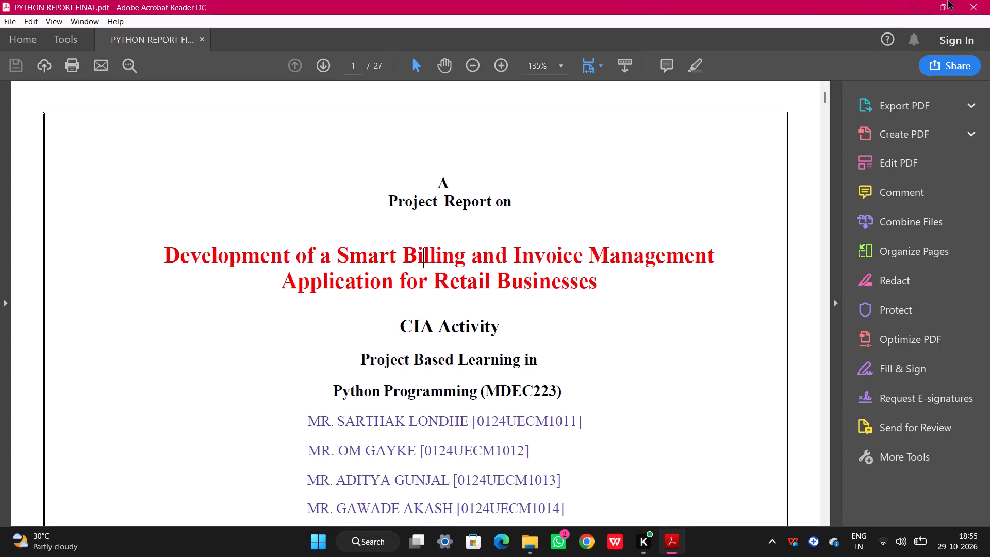
{"action": "left_click", "coordinate": [975, 8]}
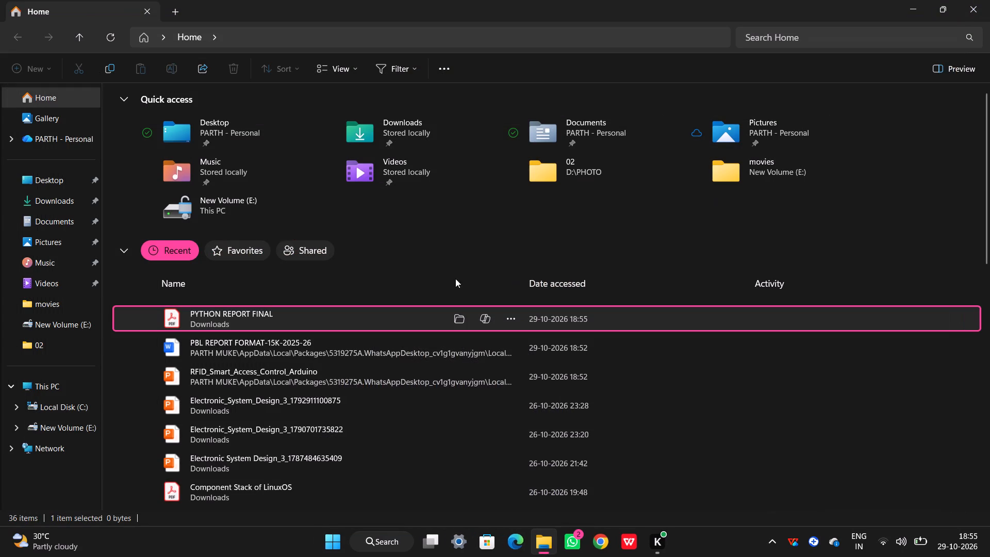
Switch to Chrome, search Google for i love pdf, and open iLovePDF's PDF to Word converter.
{"action": "left_click", "coordinate": [609, 547]}
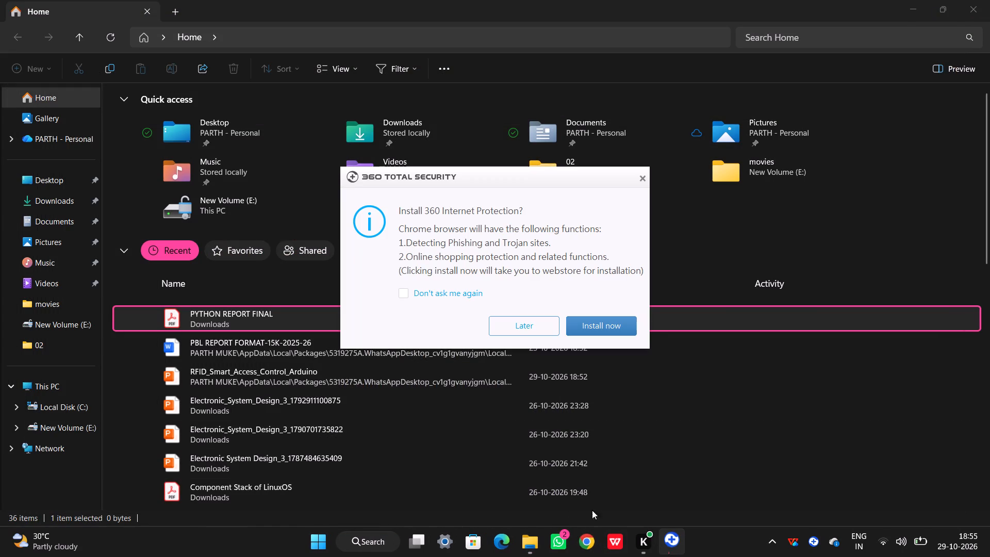
{"action": "left_click", "coordinate": [412, 243]}
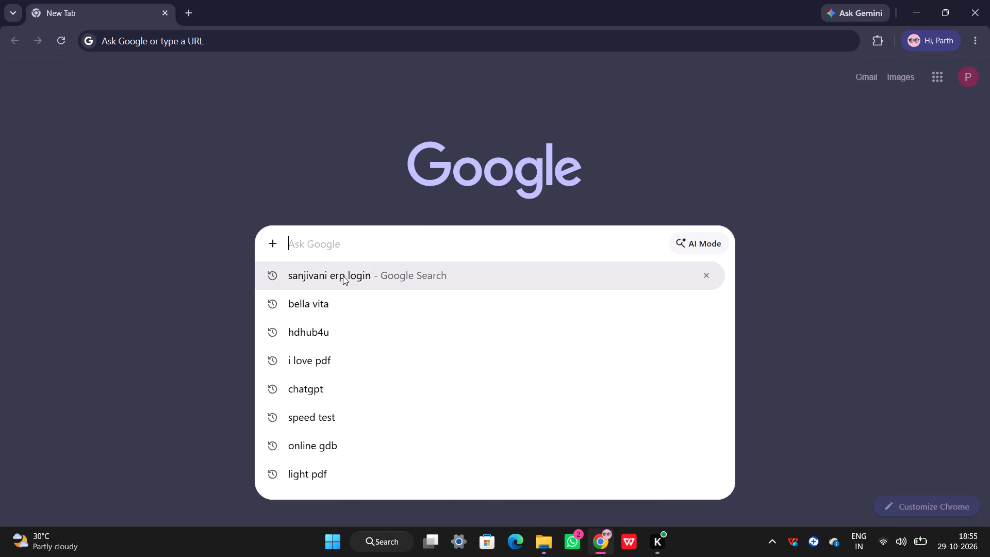
{"action": "left_click", "coordinate": [329, 367]}
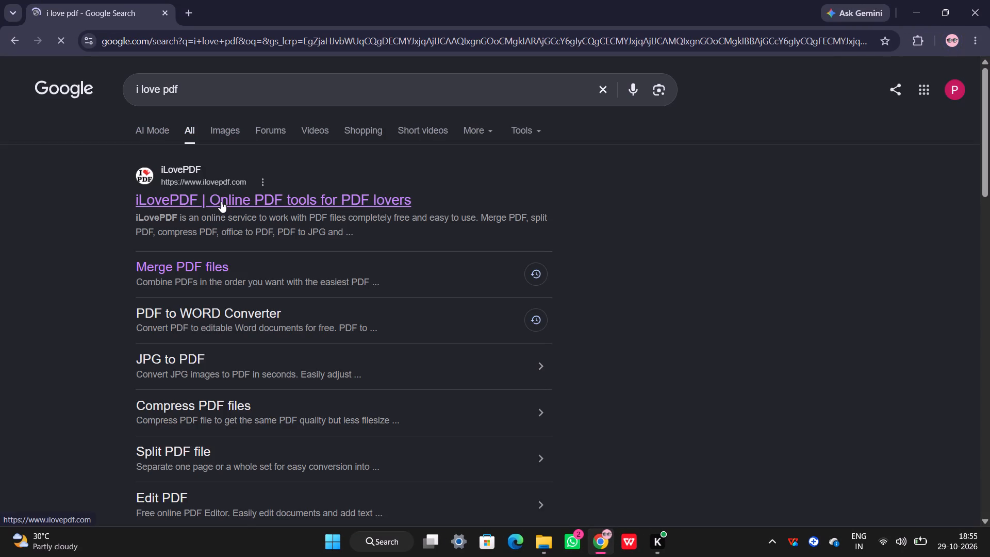
{"action": "left_click", "coordinate": [221, 201]}
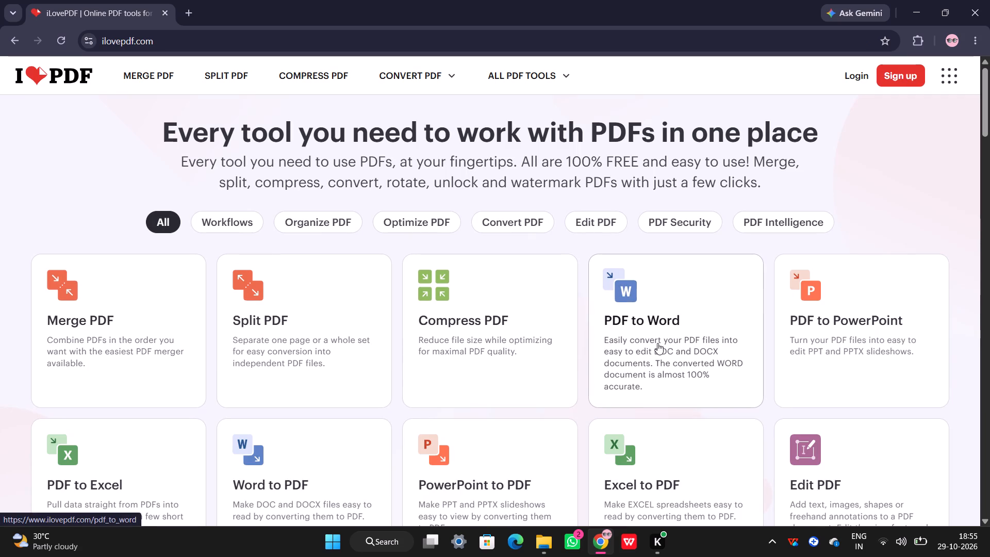
{"action": "left_click", "coordinate": [659, 342]}
{"action": "left_click", "coordinate": [521, 232]}
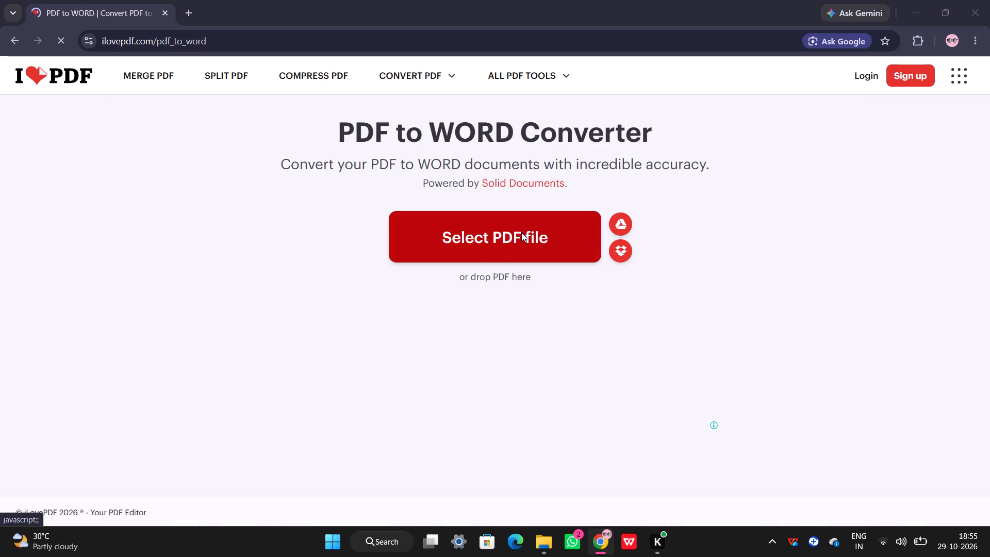
{"action": "left_click", "coordinate": [199, 103]}
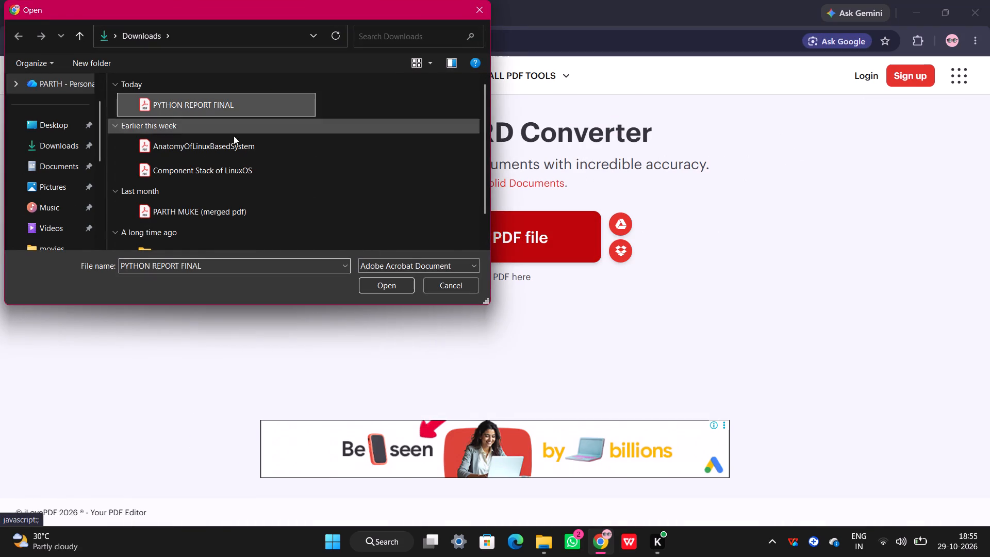
{"action": "left_click", "coordinate": [397, 279]}
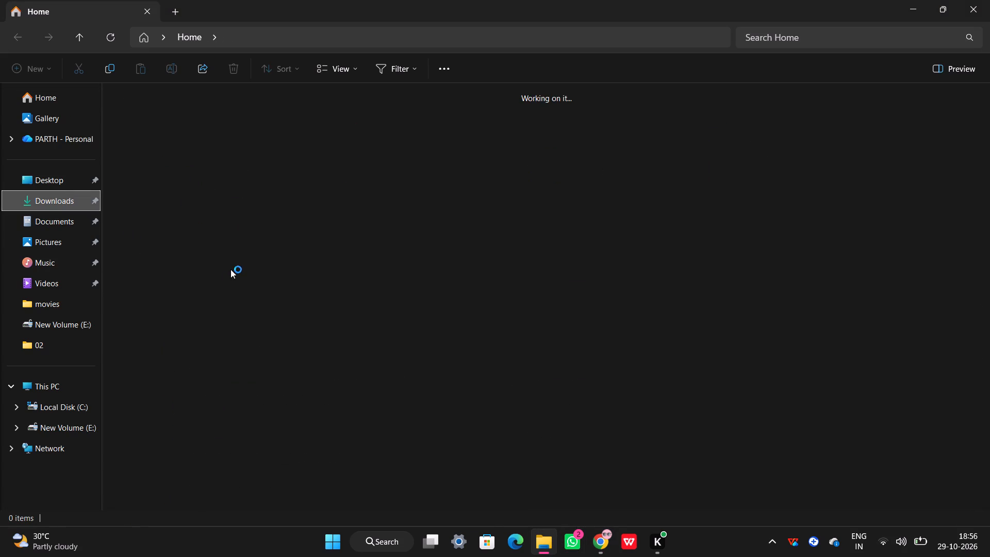
{"action": "double_click", "coordinate": [123, 124]}
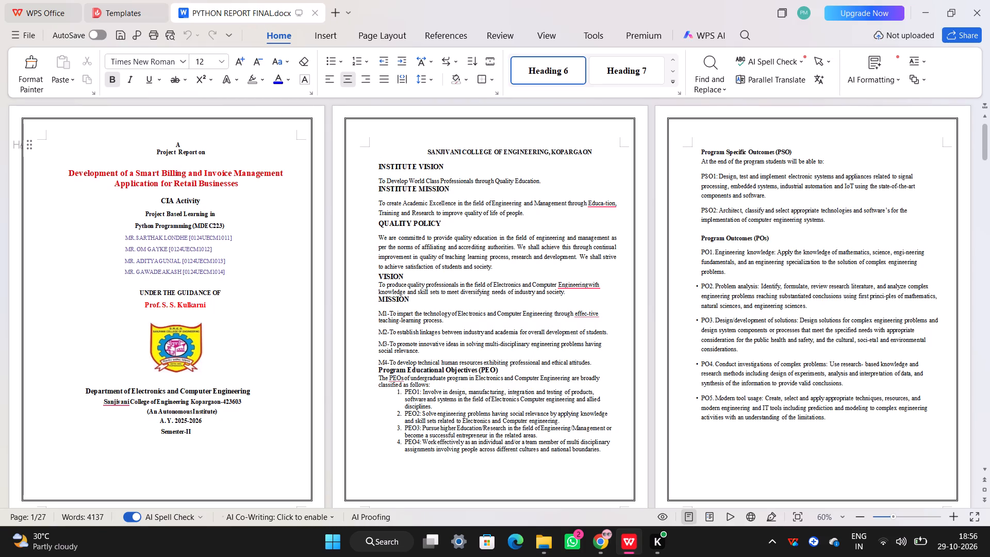
Delete the red two-line project title on the cover page and place the cursor on the blank line above CIA Activity.
{"action": "scroll", "coordinate": [260, 232], "scroll_direction": "up", "scroll_amount": 6}
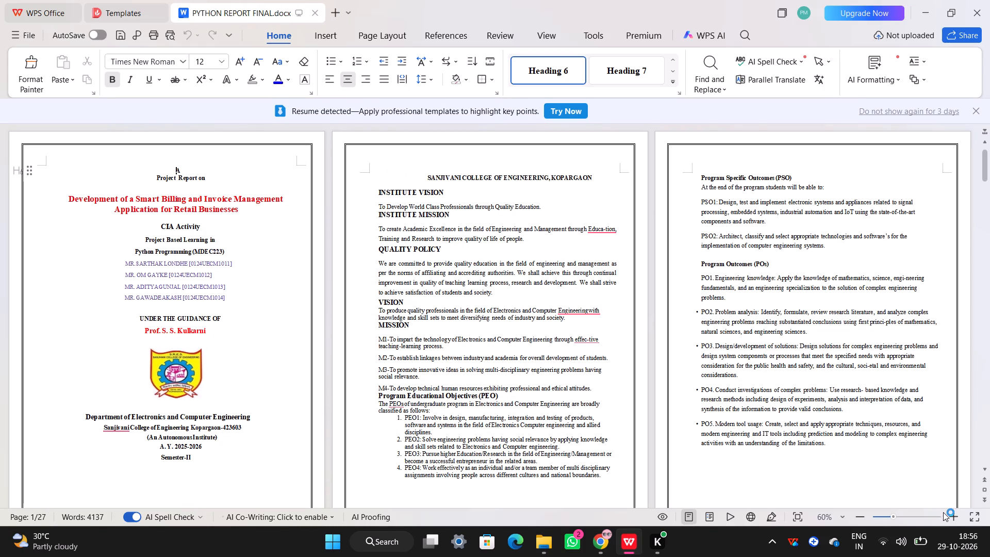
{"action": "left_click", "coordinate": [955, 515]}
{"action": "left_click", "coordinate": [953, 514]}
{"action": "left_click", "coordinate": [953, 514]}
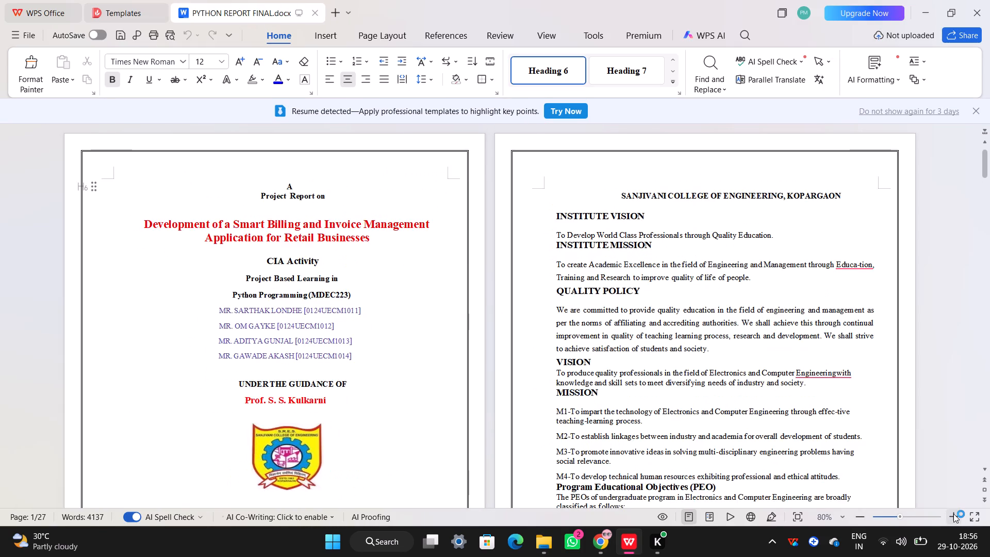
{"action": "left_click", "coordinate": [953, 514]}
{"action": "left_click", "coordinate": [953, 514]}
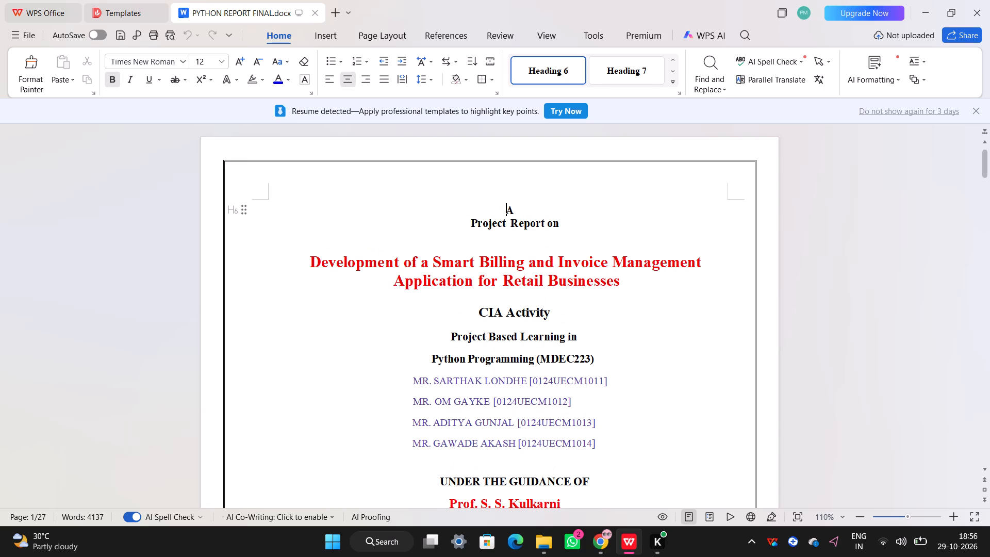
{"action": "scroll", "coordinate": [393, 307], "scroll_direction": "down", "scroll_amount": 2}
{"action": "scroll", "coordinate": [393, 307], "scroll_direction": "up", "scroll_amount": 2}
{"action": "left_click_drag", "start_coordinate": [307, 260], "coordinate": [612, 359]}
{"action": "scroll", "coordinate": [611, 359], "scroll_direction": "down", "scroll_amount": 5}
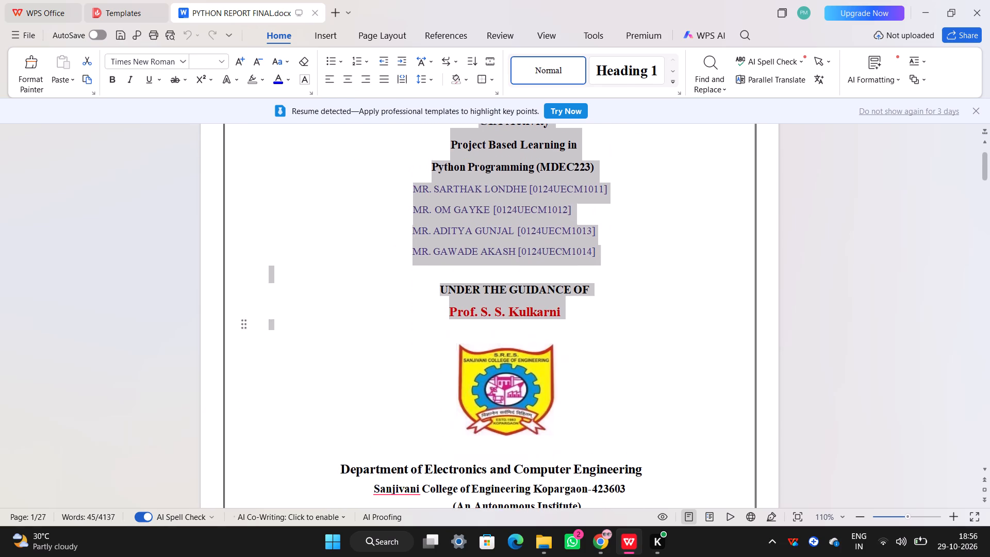
{"action": "scroll", "coordinate": [612, 359], "scroll_direction": "down", "scroll_amount": 1}
{"action": "left_click_drag", "start_coordinate": [612, 359], "coordinate": [563, 248]}
{"action": "scroll", "coordinate": [562, 248], "scroll_direction": "up", "scroll_amount": 4}
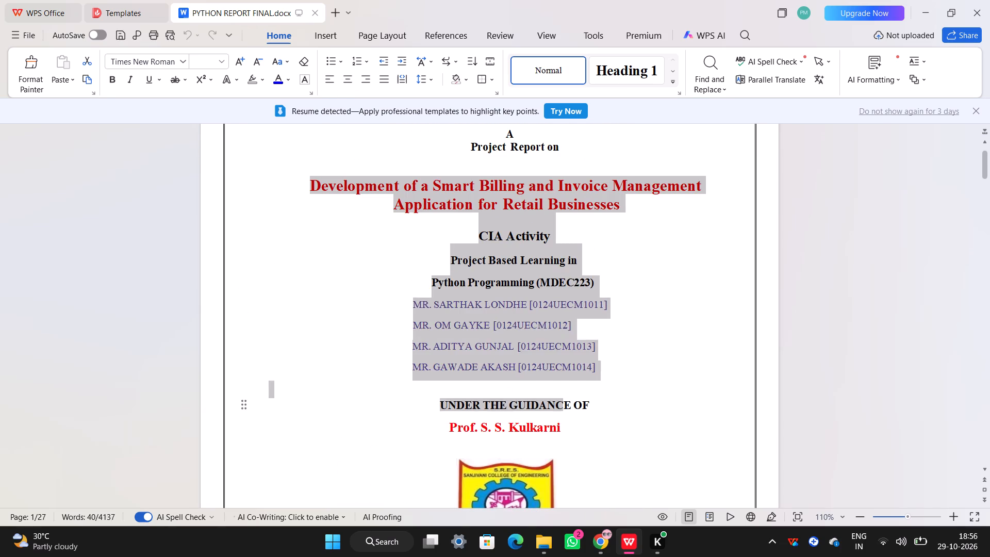
{"action": "left_click_drag", "start_coordinate": [563, 248], "coordinate": [642, 237]}
{"action": "scroll", "coordinate": [563, 248], "scroll_direction": "up", "scroll_amount": 1}
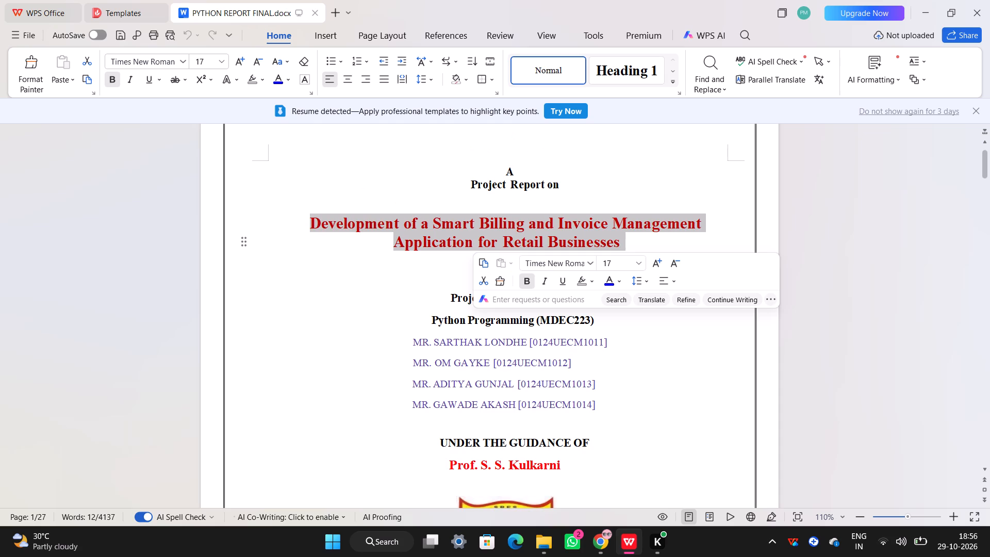
{"action": "key", "text": "BackSpace"}
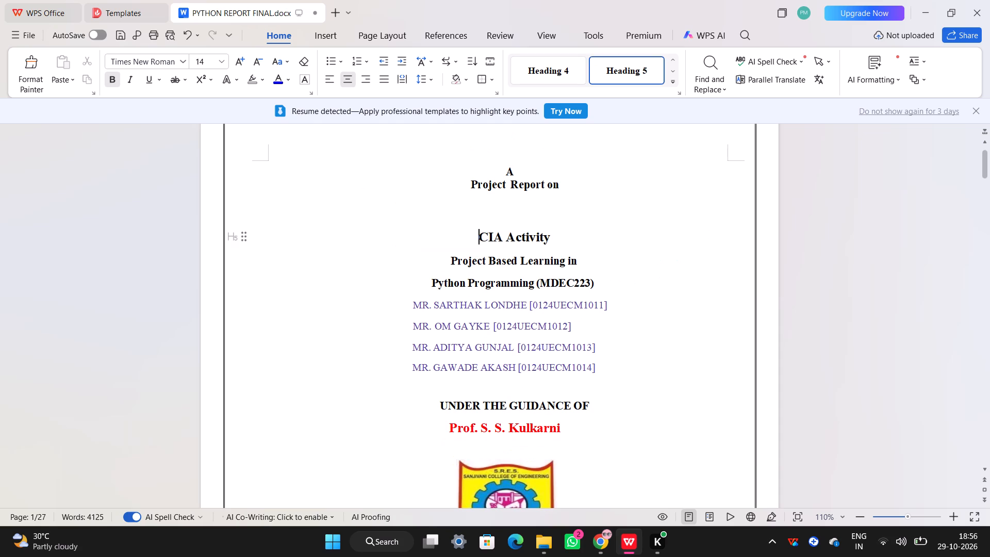
{"action": "key", "text": "Up"}
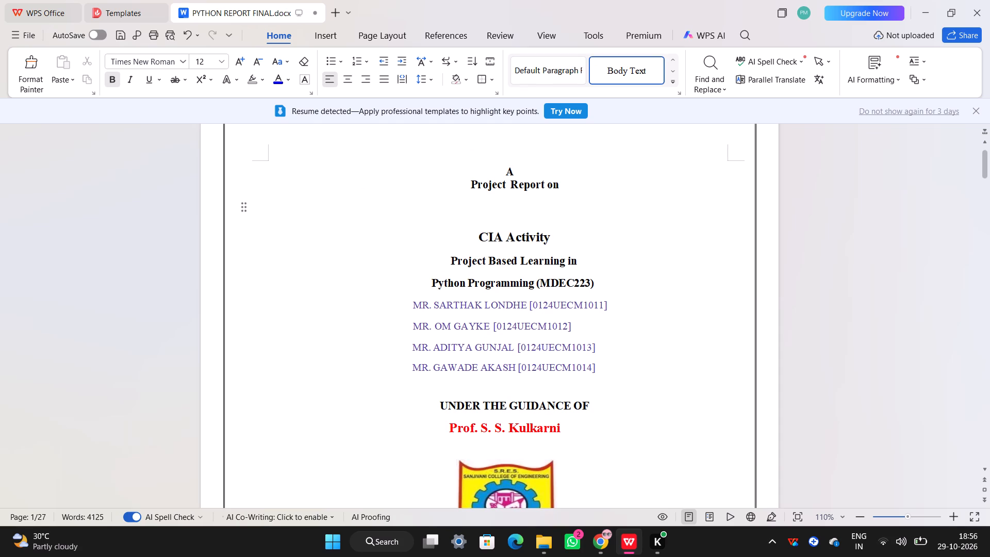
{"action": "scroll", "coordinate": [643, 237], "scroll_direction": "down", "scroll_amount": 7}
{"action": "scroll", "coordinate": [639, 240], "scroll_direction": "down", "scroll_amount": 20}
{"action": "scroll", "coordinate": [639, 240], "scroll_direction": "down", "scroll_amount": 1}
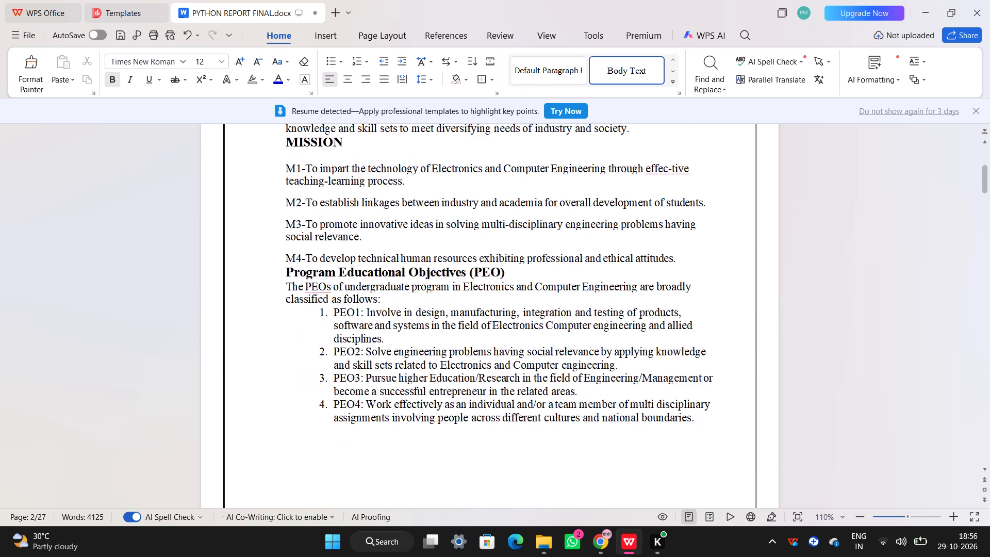
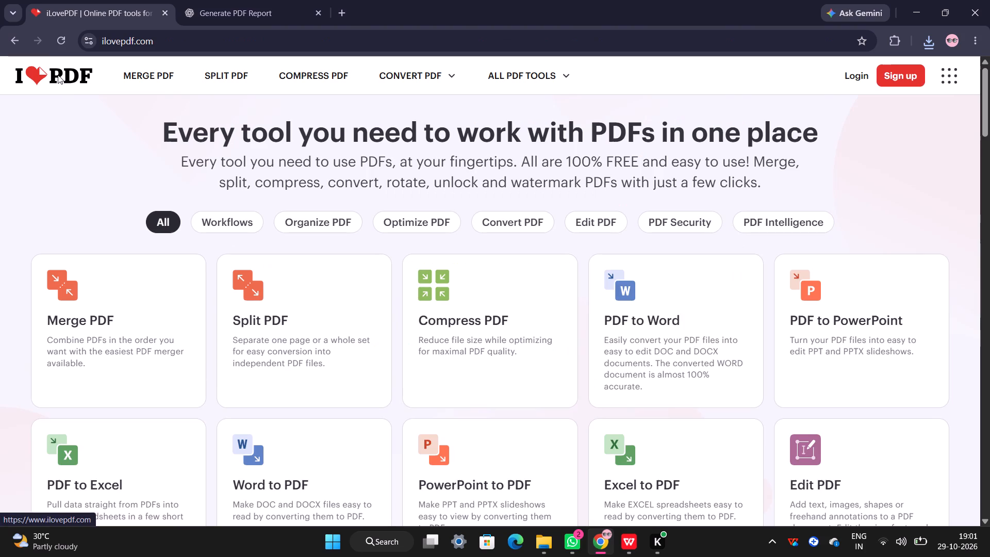
{"action": "left_click", "coordinate": [643, 364]}
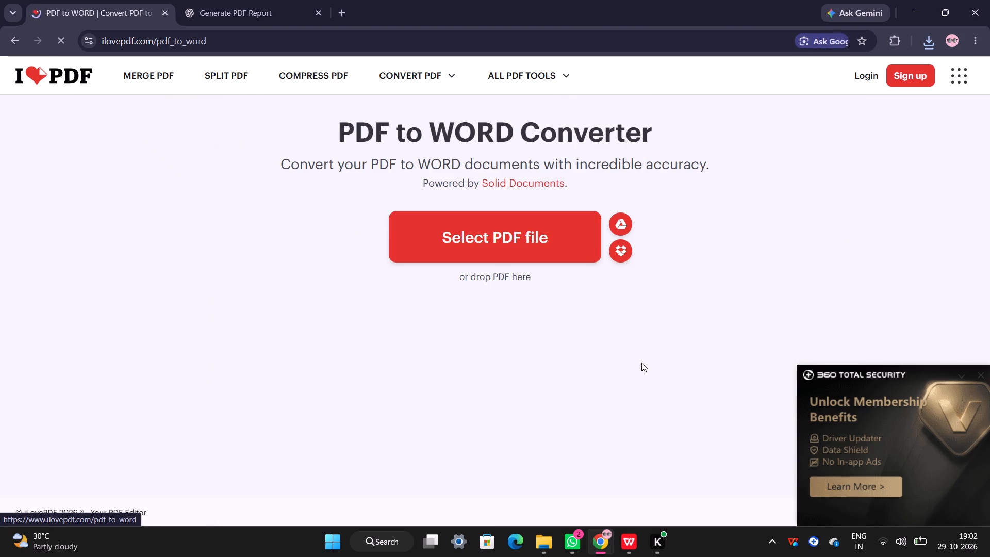
{"action": "left_click", "coordinate": [504, 214]}
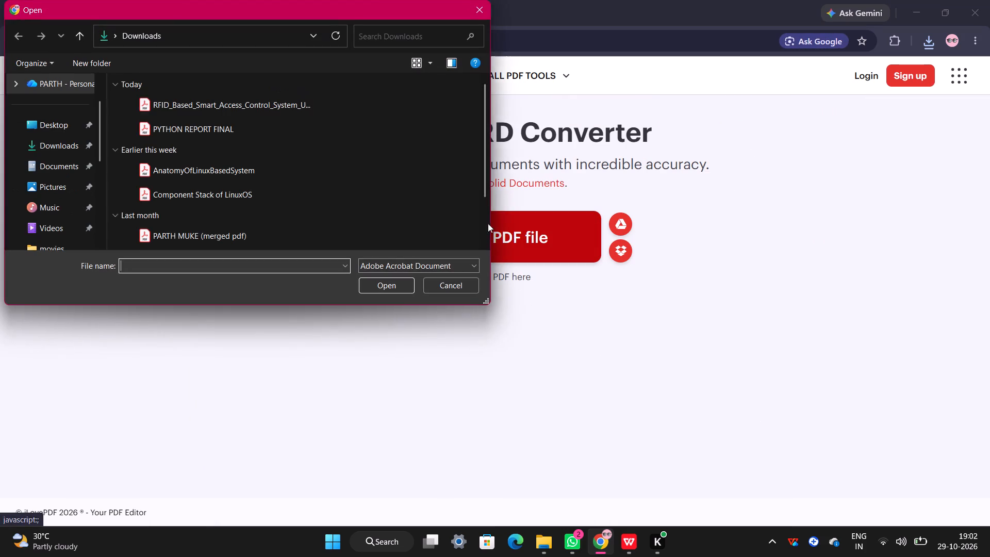
{"action": "left_click", "coordinate": [245, 107]}
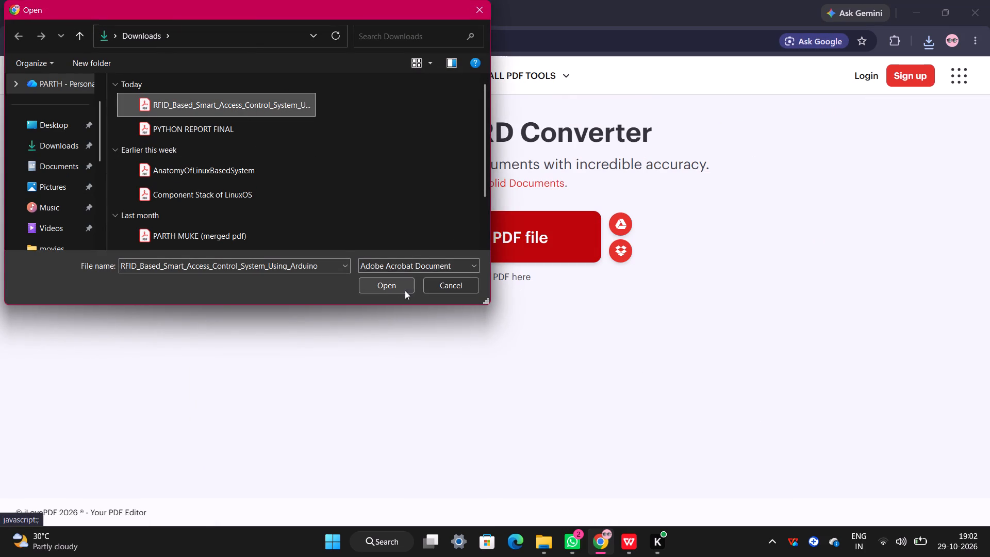
{"action": "left_click", "coordinate": [402, 287]}
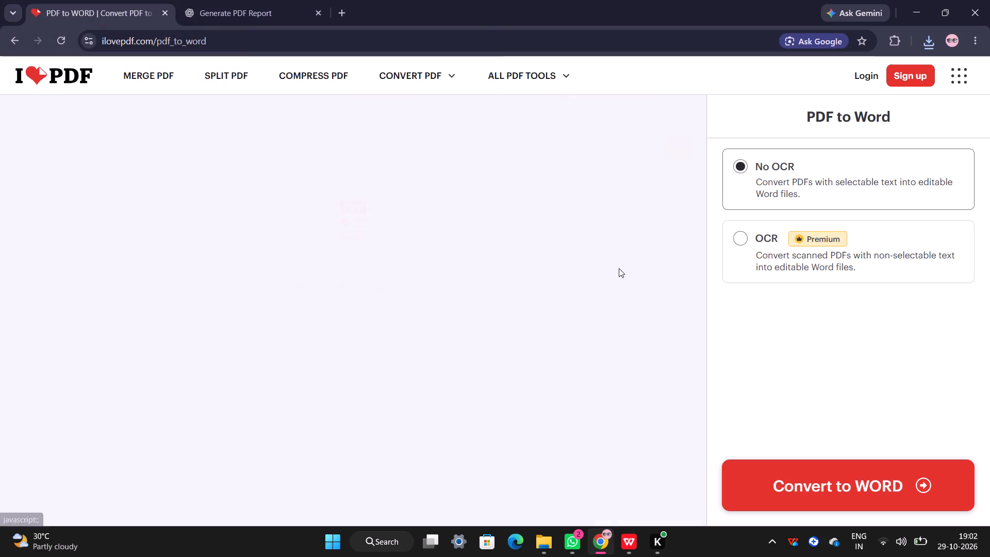
{"action": "left_click", "coordinate": [799, 490]}
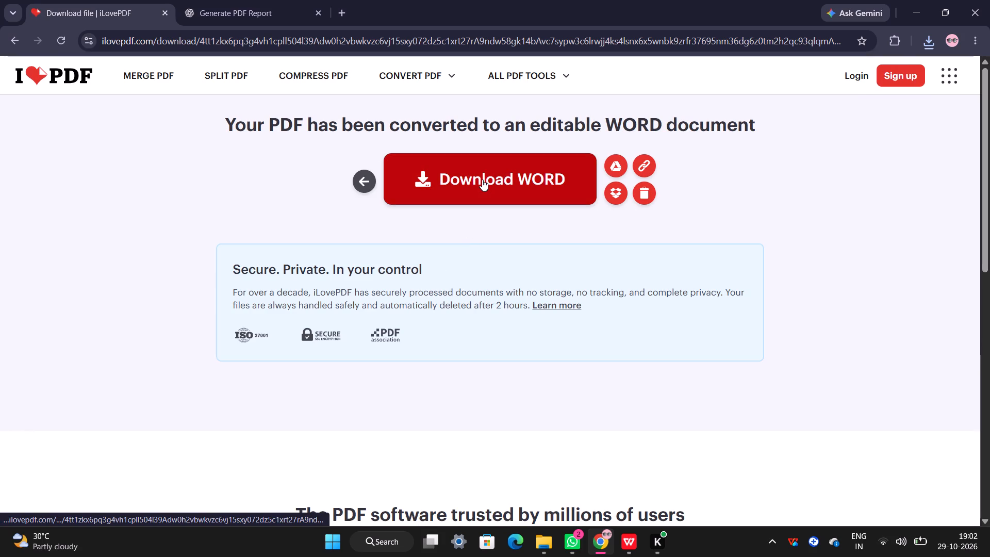
{"action": "left_click", "coordinate": [482, 179]}
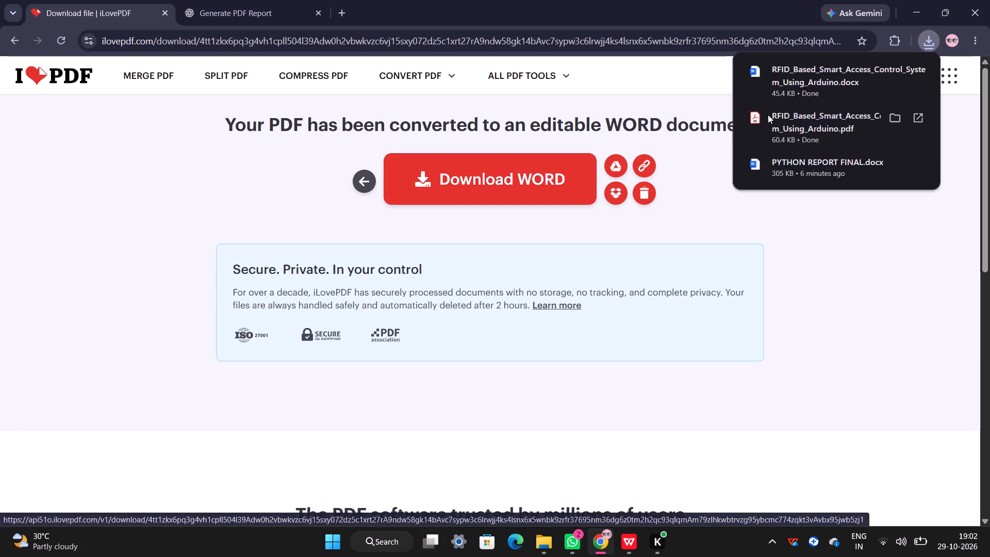
Open the converted RFID report Word document from the Downloads folder in WPS Office.
{"action": "left_click", "coordinate": [531, 534]}
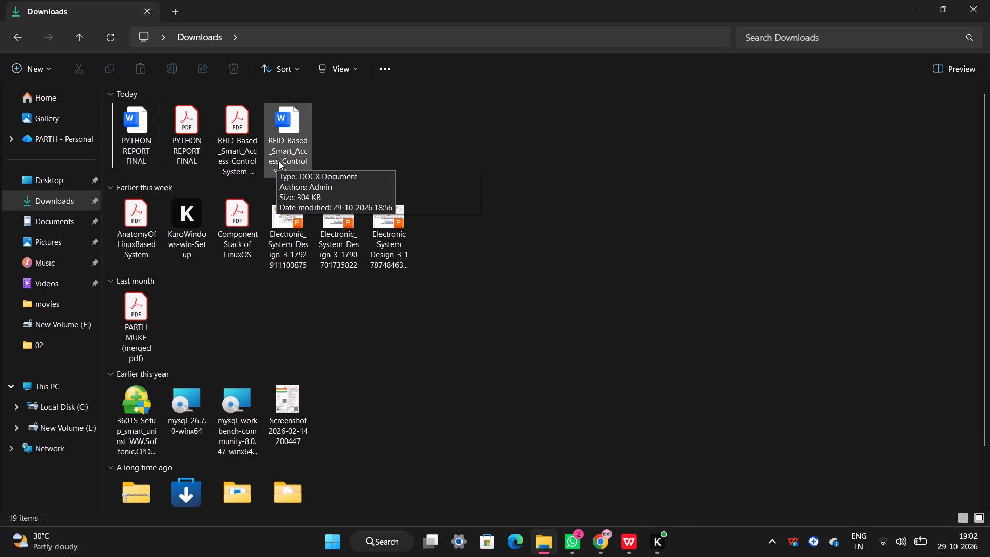
{"action": "double_click", "coordinate": [294, 158]}
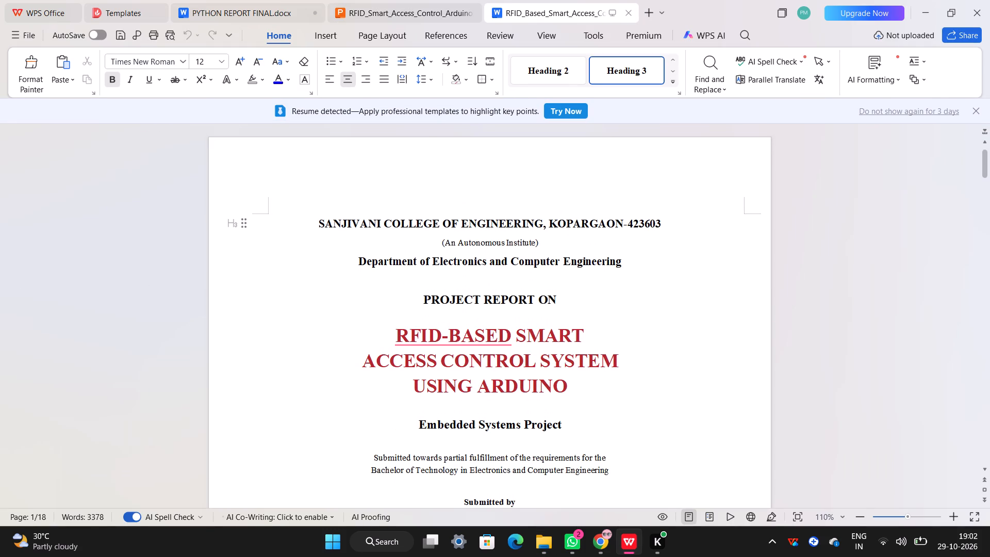
Replace the first student's name in the cover page's Submitted by list with the new member's name in capitals.
{"action": "scroll", "coordinate": [634, 320], "scroll_direction": "down", "scroll_amount": 2}
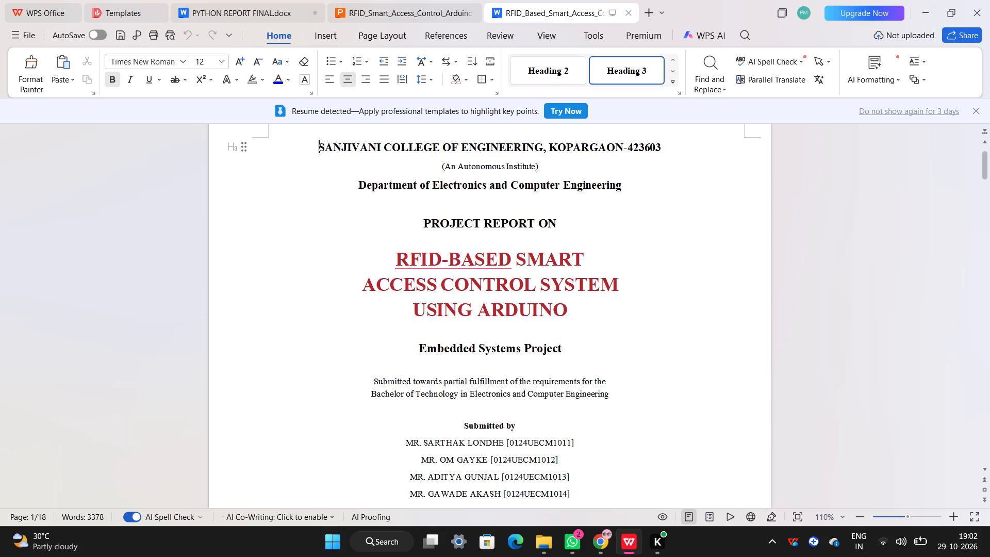
{"action": "scroll", "coordinate": [463, 356], "scroll_direction": "down", "scroll_amount": 1}
{"action": "scroll", "coordinate": [463, 356], "scroll_direction": "up", "scroll_amount": 2}
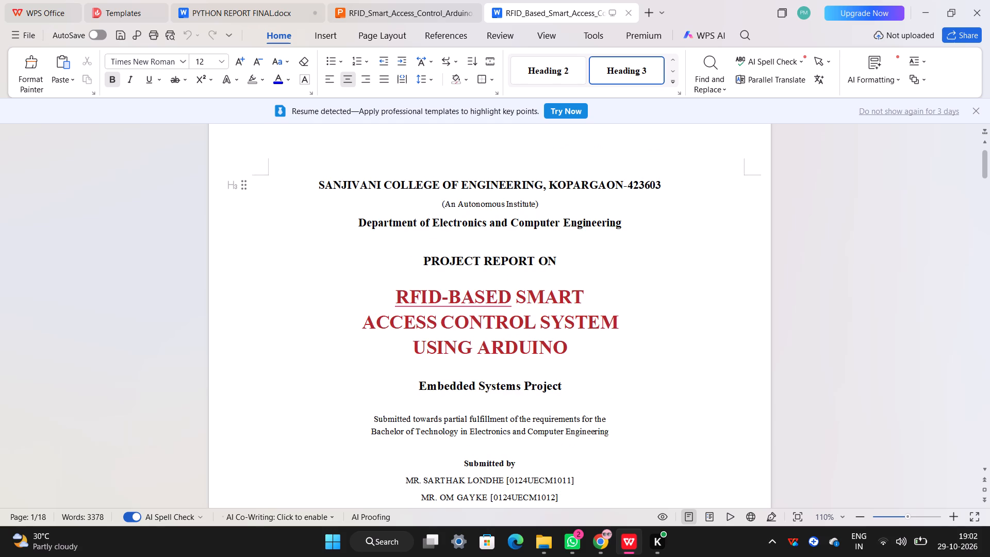
{"action": "scroll", "coordinate": [463, 356], "scroll_direction": "down", "scroll_amount": 4}
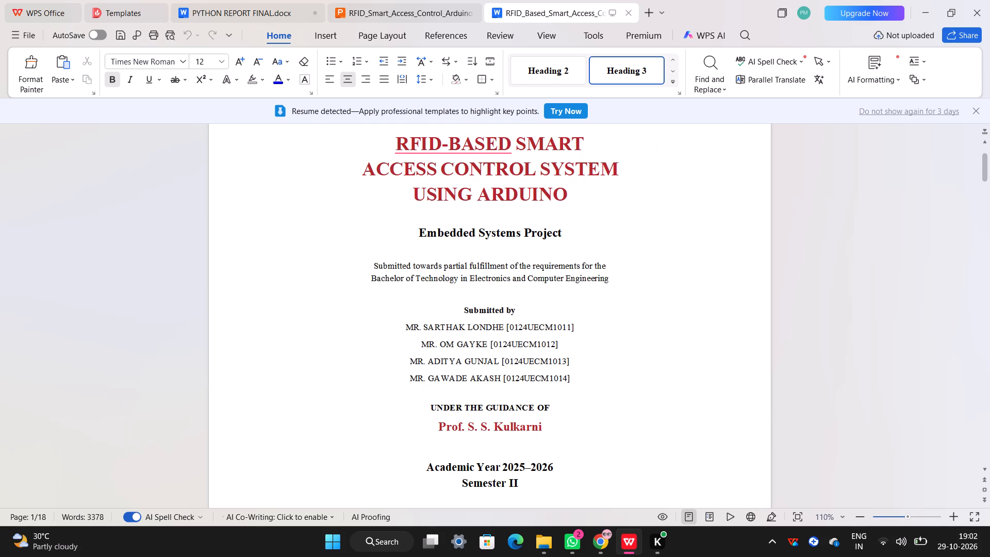
{"action": "left_click_drag", "start_coordinate": [425, 324], "coordinate": [506, 324]}
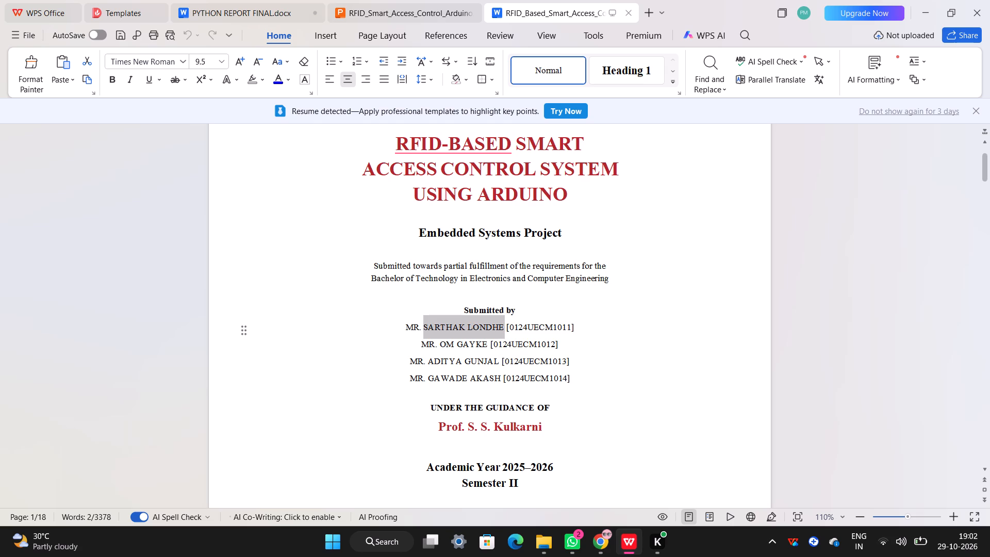
{"action": "left_click_drag", "start_coordinate": [506, 324], "coordinate": [504, 324]}
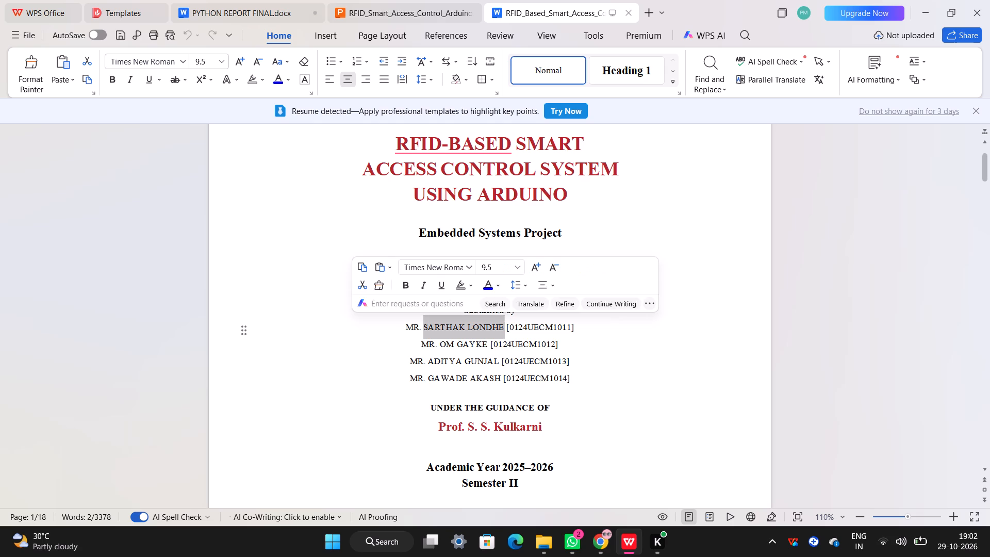
{"action": "key", "text": "BackSpace"}
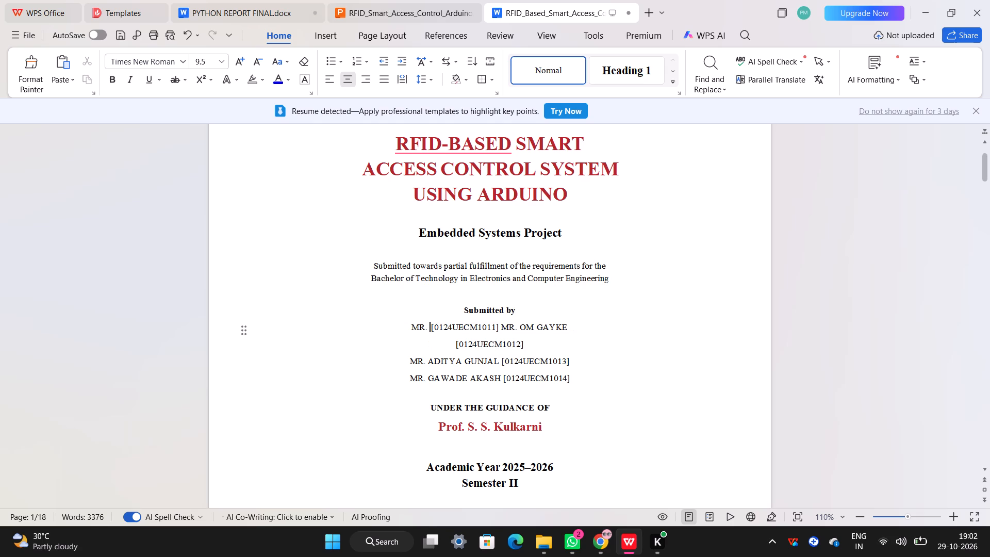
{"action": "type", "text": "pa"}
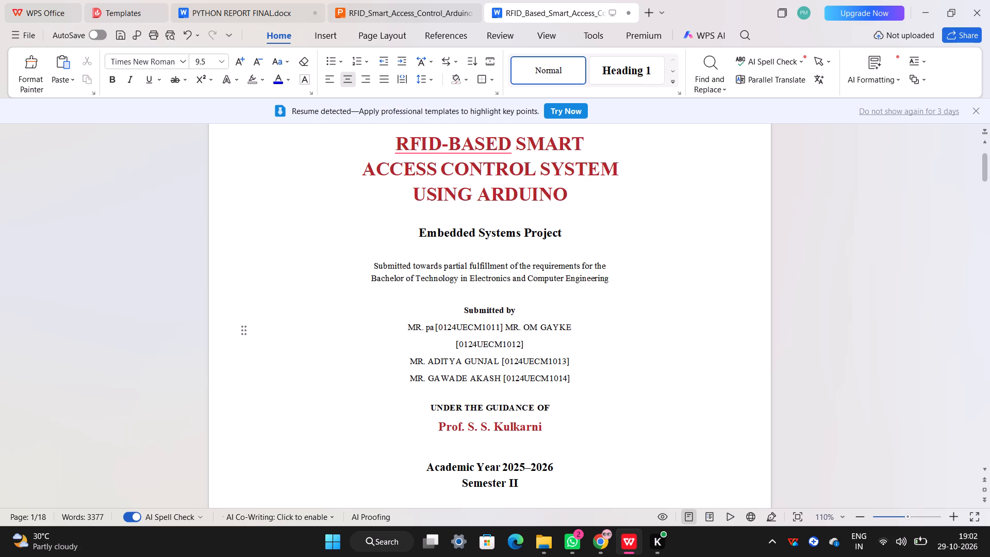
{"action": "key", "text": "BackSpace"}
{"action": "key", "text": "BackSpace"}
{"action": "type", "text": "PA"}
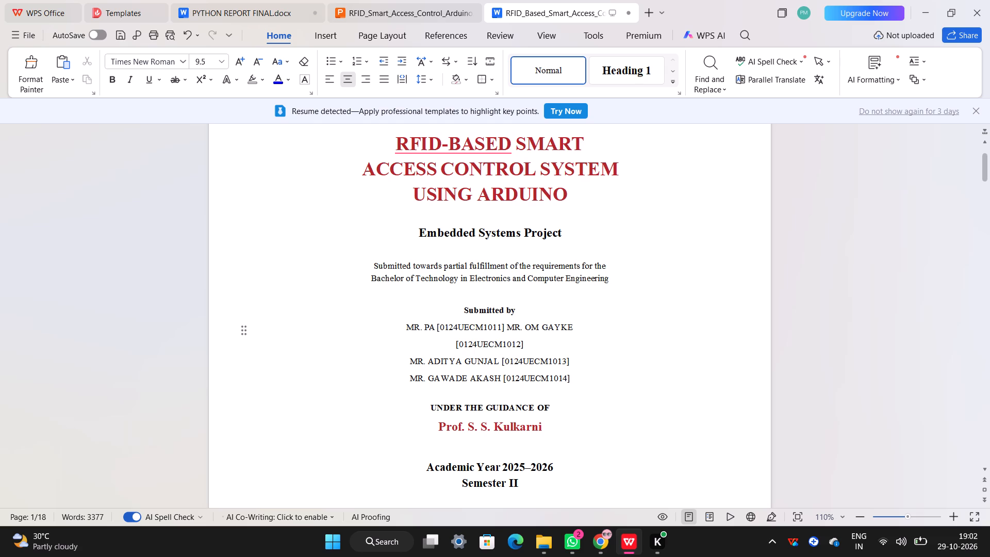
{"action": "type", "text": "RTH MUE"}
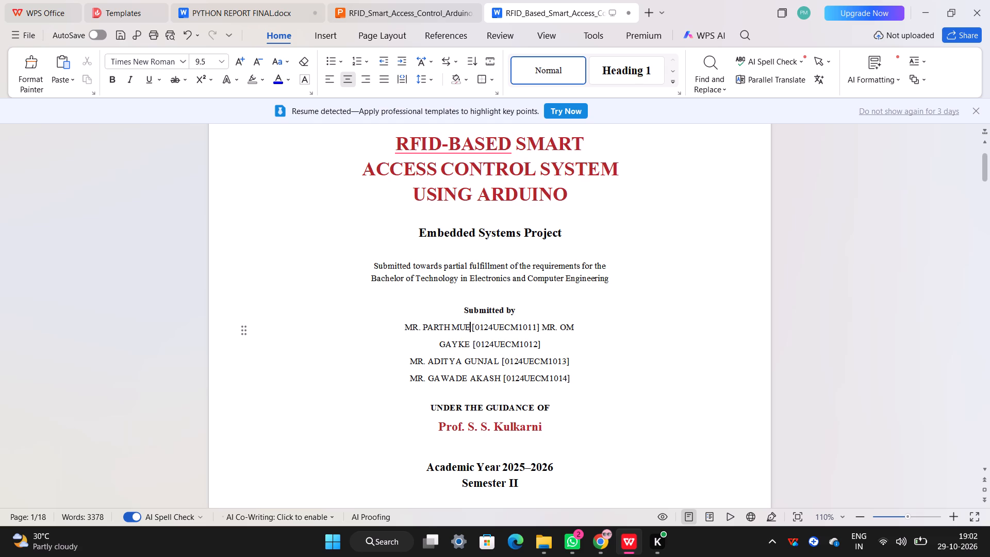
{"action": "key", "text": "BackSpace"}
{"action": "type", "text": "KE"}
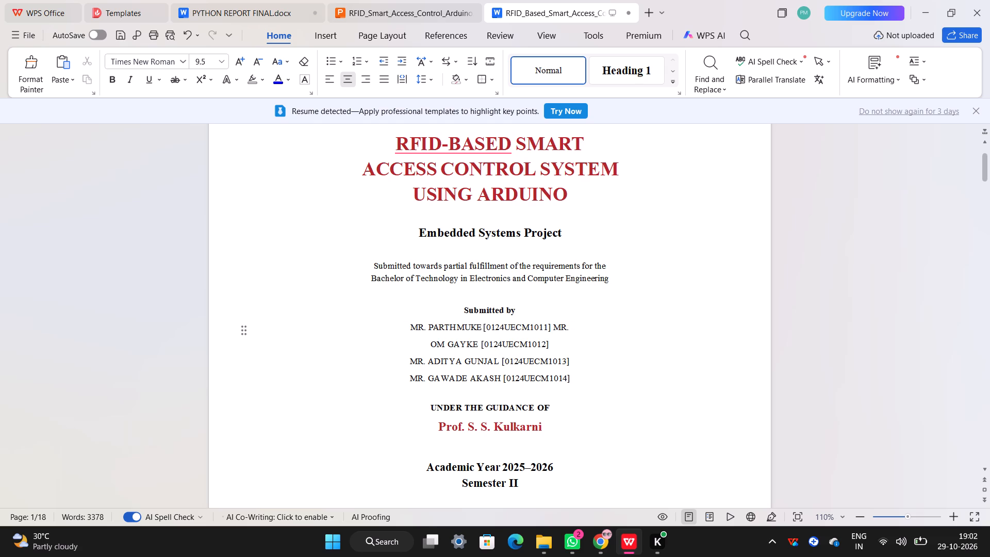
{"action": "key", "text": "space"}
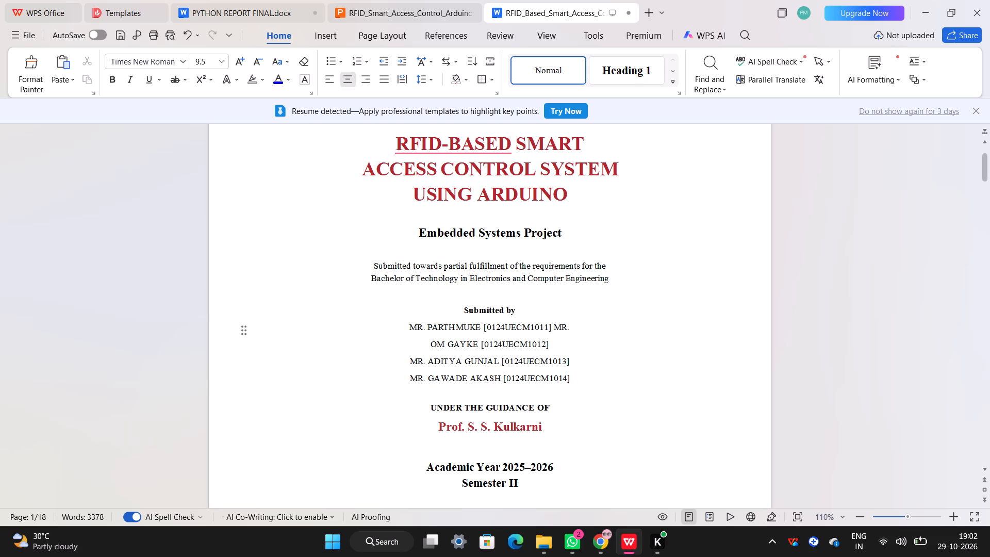
Change the last two digits of the first student's roll number on the cover page.
{"action": "left_click", "coordinate": [547, 325]}
{"action": "key", "text": "BackSpace"}
{"action": "key", "text": "BackSpace"}
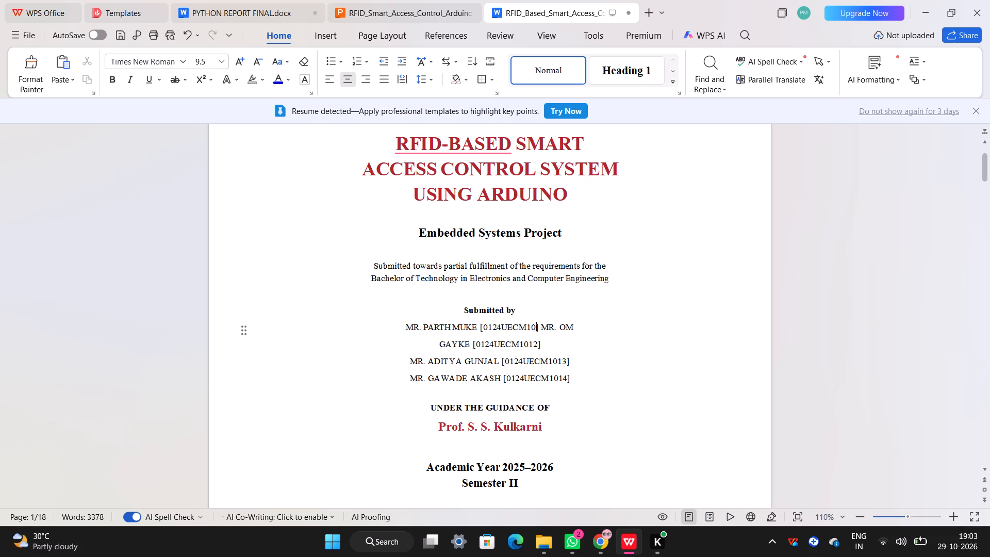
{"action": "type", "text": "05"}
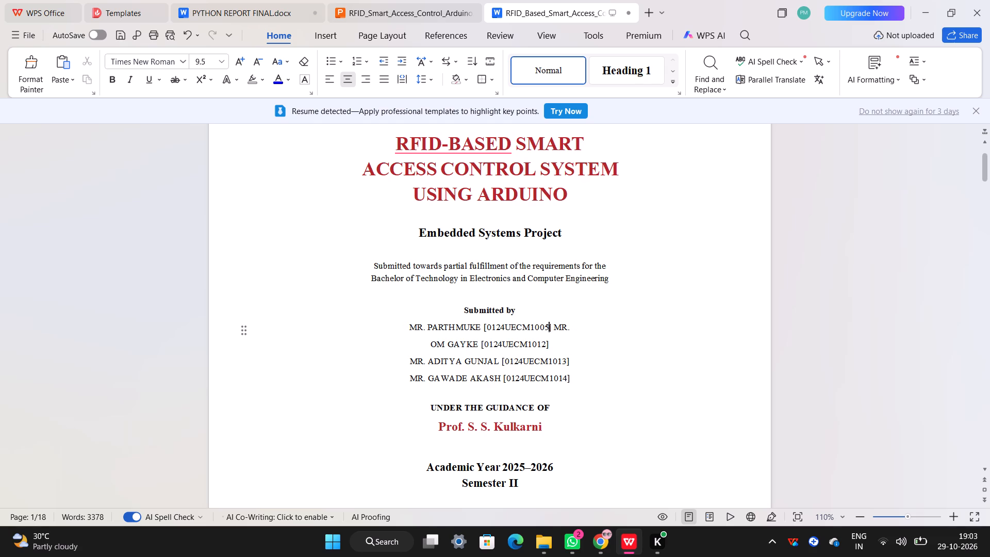
Pad the space after the first student's roll number so the second student's entry starts on its own line.
{"action": "left_click", "coordinate": [552, 322]}
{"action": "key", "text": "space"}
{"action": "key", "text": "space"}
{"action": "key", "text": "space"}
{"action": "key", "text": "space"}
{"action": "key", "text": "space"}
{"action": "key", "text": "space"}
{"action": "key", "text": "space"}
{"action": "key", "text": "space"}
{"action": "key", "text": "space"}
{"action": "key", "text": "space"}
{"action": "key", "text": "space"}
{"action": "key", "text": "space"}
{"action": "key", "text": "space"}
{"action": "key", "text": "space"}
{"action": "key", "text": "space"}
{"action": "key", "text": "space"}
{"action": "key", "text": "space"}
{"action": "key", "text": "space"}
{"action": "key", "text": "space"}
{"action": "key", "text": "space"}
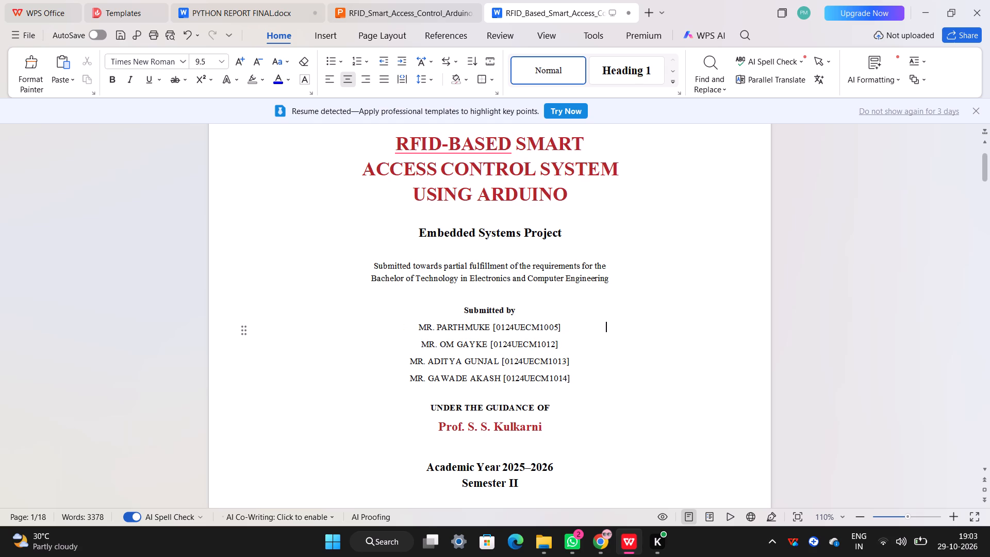
Replace the second student's name in the Submitted by list with the new member's name, keeping the MR. prefix.
{"action": "left_click", "coordinate": [488, 342]}
{"action": "key", "text": "BackSpace"}
{"action": "key", "text": "BackSpace"}
{"action": "key", "text": "BackSpace"}
{"action": "key", "text": "BackSpace"}
{"action": "key", "text": "BackSpace"}
{"action": "key", "text": "BackSpace"}
{"action": "key", "text": "BackSpace"}
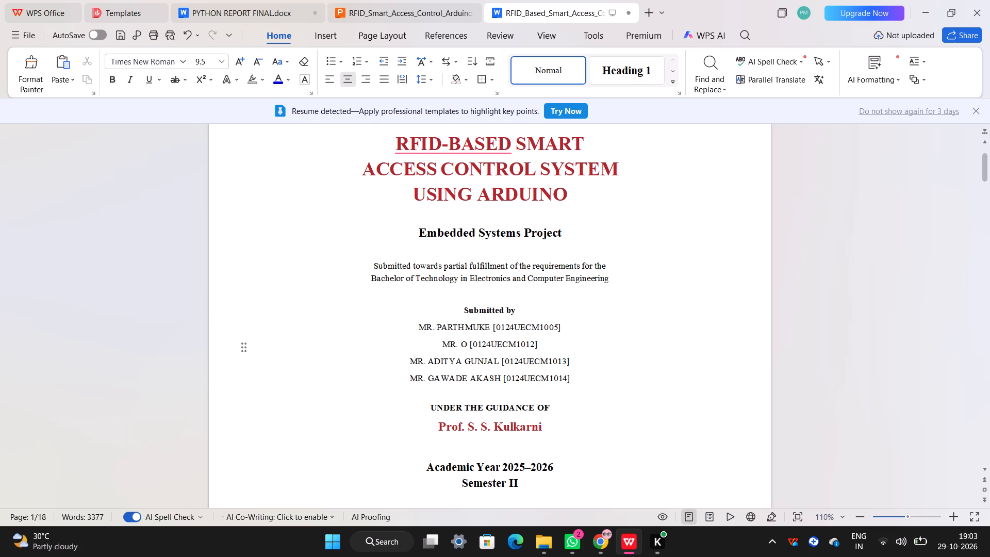
{"action": "key", "text": "BackSpace"}
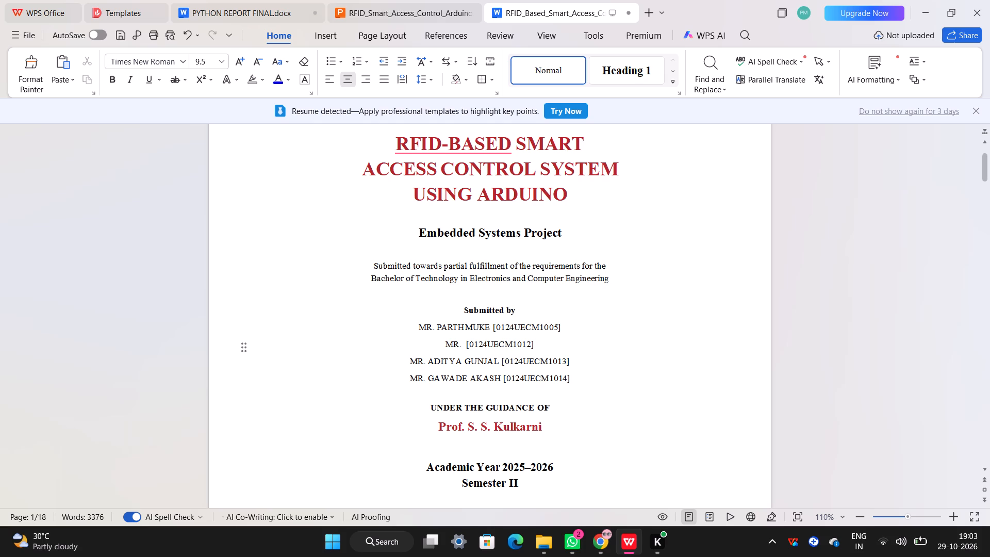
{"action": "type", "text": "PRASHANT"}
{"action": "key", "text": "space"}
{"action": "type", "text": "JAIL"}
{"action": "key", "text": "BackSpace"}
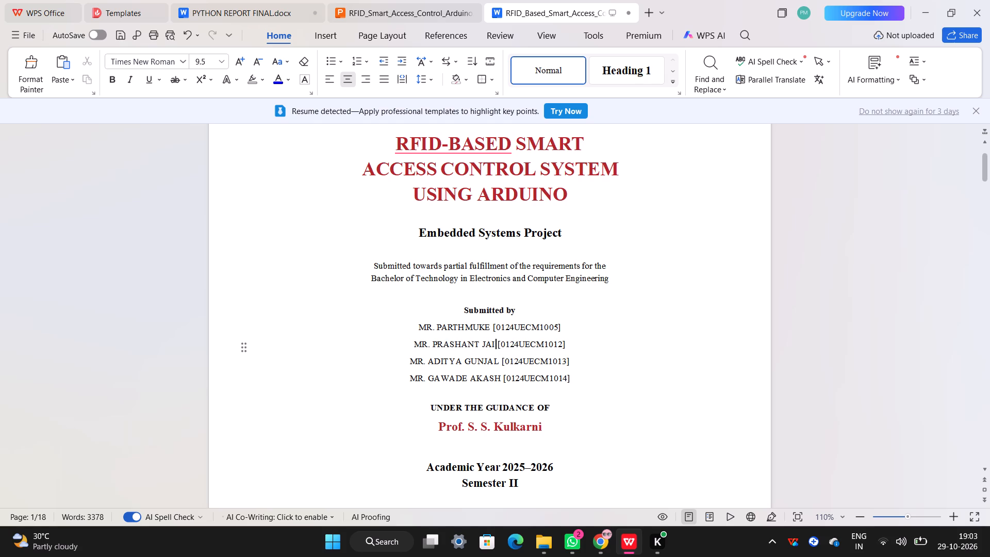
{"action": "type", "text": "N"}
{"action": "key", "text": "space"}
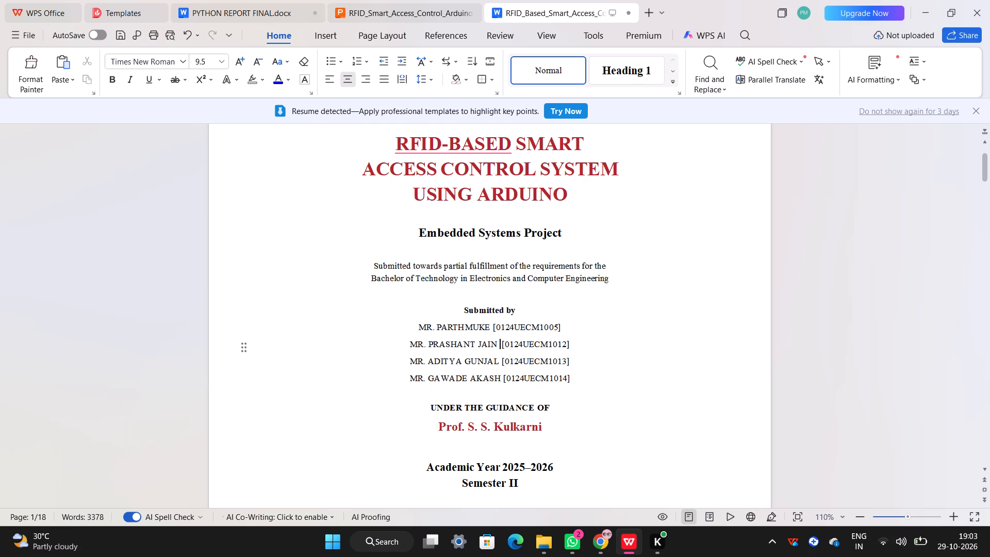
Replace the third student's name in the Submitted by list with the new member's name in capitals.
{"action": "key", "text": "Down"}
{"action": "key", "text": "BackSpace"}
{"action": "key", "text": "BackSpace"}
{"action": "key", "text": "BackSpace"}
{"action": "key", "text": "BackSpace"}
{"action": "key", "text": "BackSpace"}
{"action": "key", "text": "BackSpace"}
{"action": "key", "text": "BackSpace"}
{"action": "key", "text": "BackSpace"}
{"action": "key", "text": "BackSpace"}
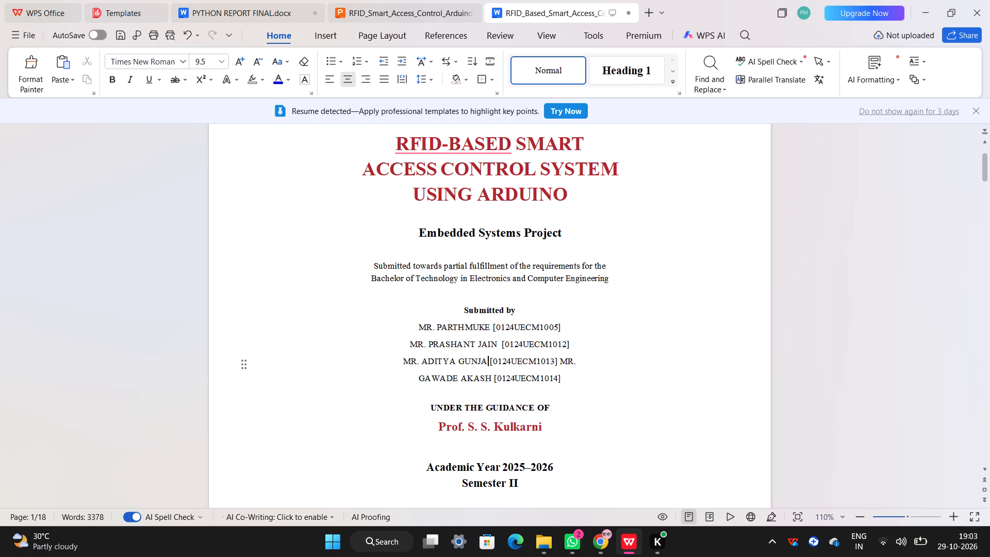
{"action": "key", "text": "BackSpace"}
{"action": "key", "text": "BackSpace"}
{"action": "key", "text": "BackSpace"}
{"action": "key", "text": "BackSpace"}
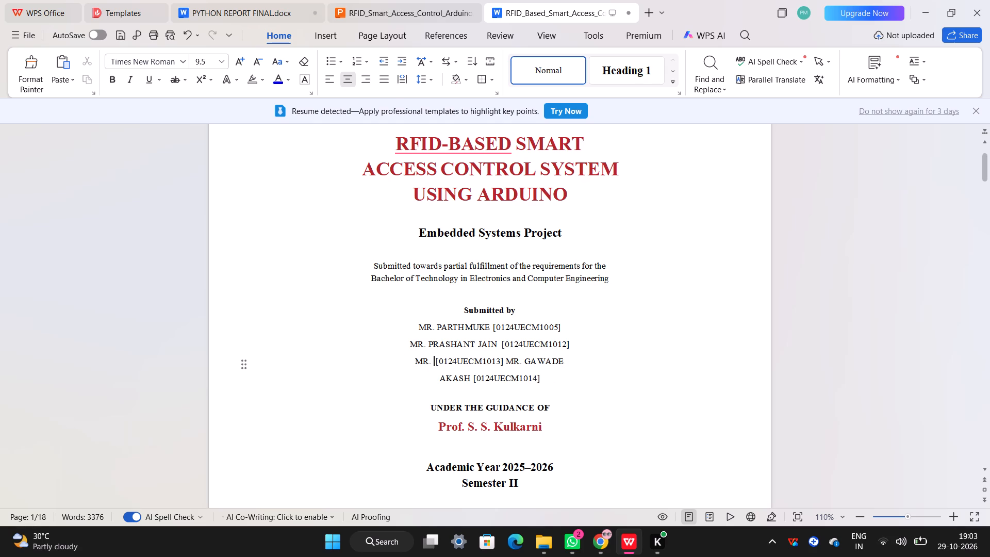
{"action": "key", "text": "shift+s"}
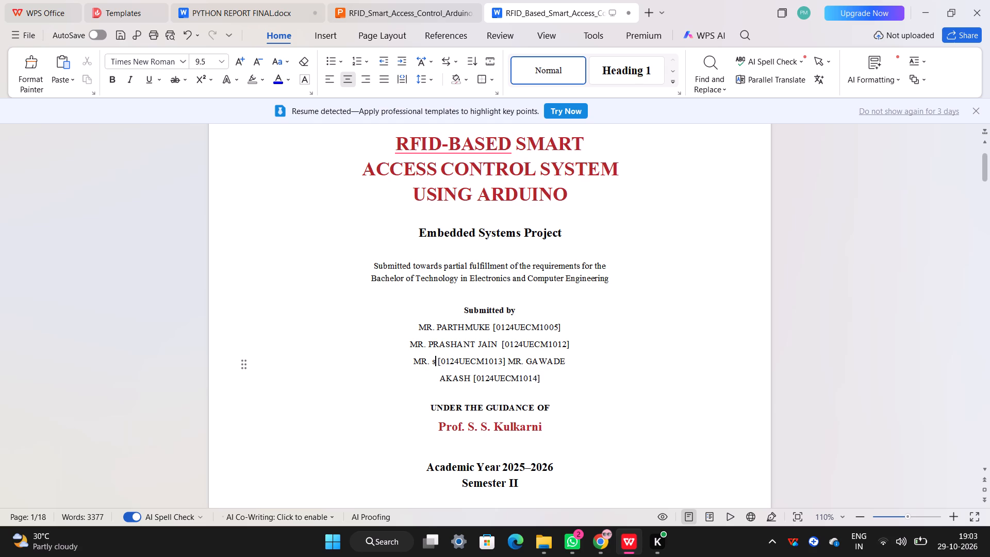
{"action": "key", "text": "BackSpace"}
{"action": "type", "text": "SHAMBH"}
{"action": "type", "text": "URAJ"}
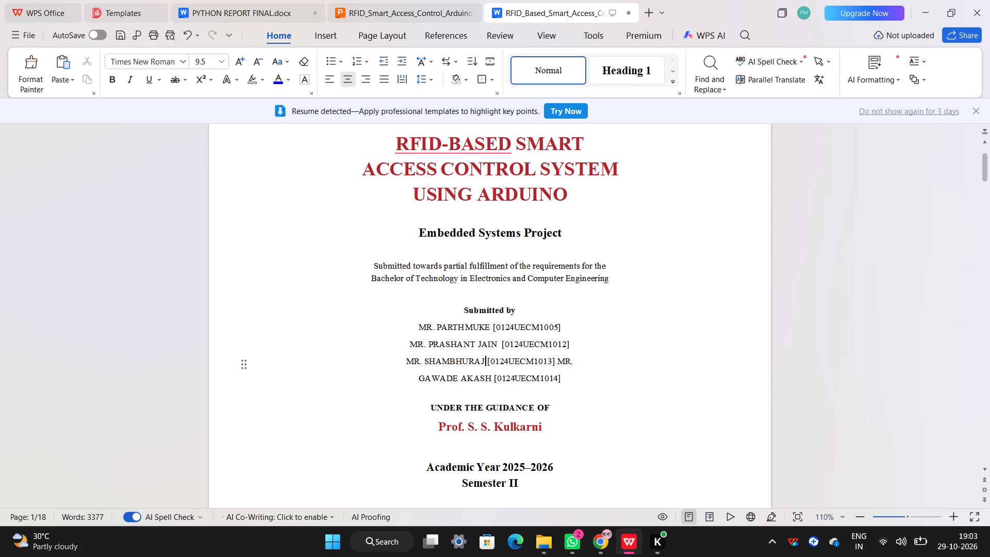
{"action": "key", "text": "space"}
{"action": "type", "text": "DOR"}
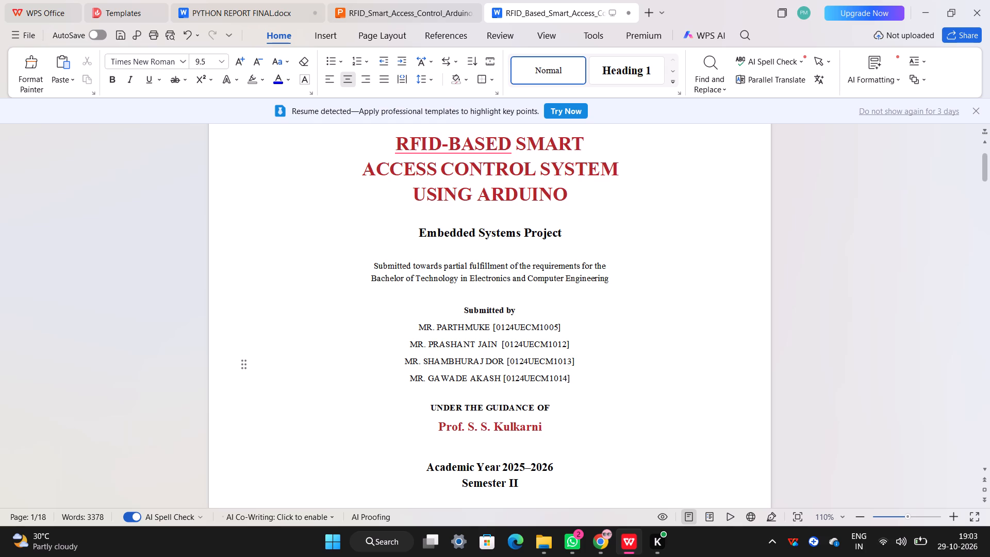
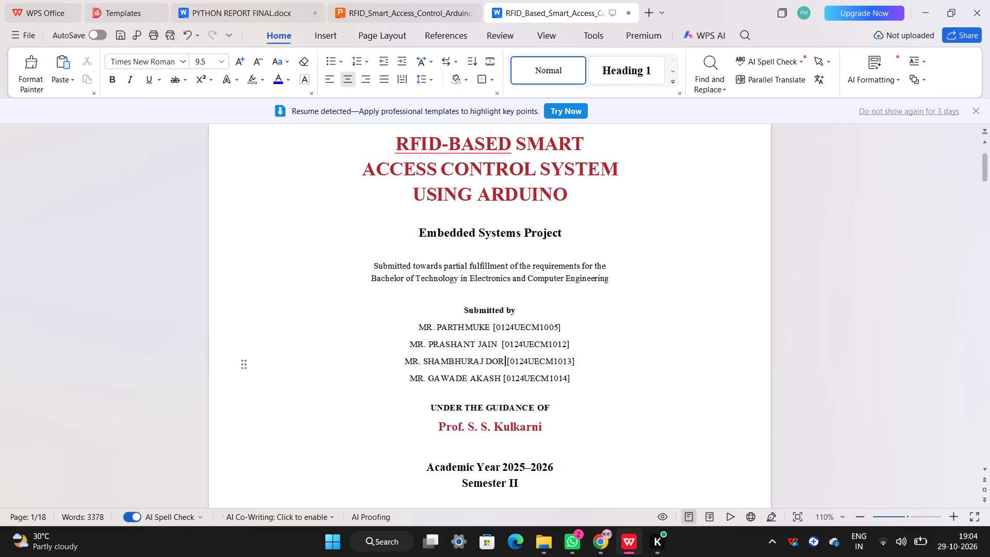
Correct the spelling of the third student's surname in the Submitted by list, keeping it in capitals.
{"action": "key", "text": "BackSpace"}
{"action": "key", "text": "BackSpace"}
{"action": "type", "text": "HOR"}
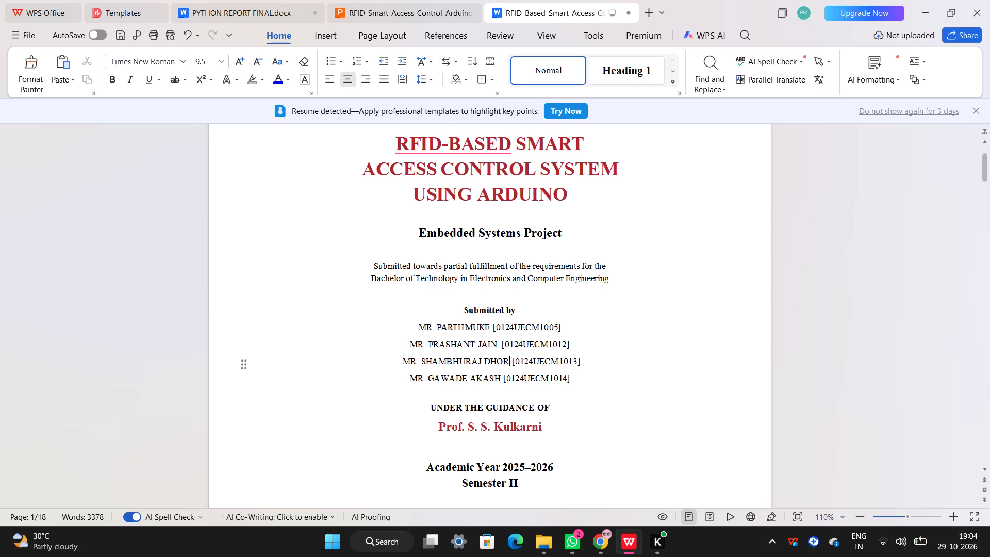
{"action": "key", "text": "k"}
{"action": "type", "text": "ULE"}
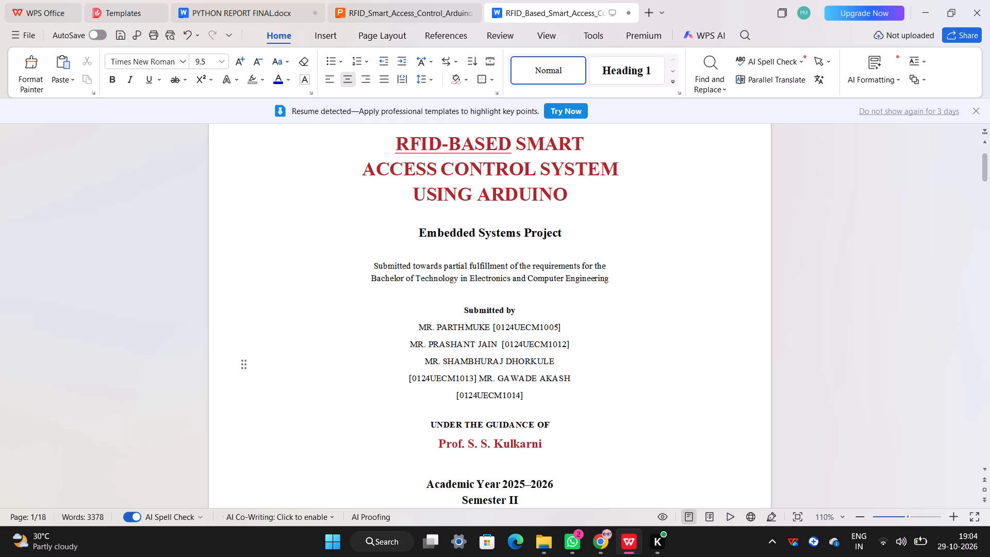
Close up the third student's entry by deleting the spaces after MR., between the two names and before the roll number.
{"action": "left_click", "coordinate": [409, 375]}
{"action": "key", "text": "BackSpace"}
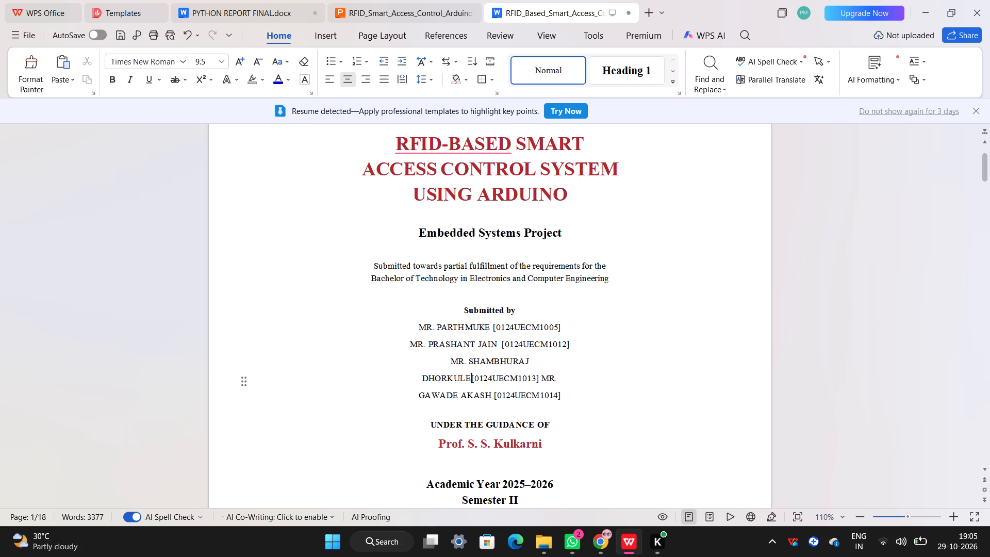
{"action": "left_click", "coordinate": [447, 356]}
{"action": "key", "text": "BackSpace"}
{"action": "left_click", "coordinate": [476, 363]}
{"action": "key", "text": "BackSpace"}
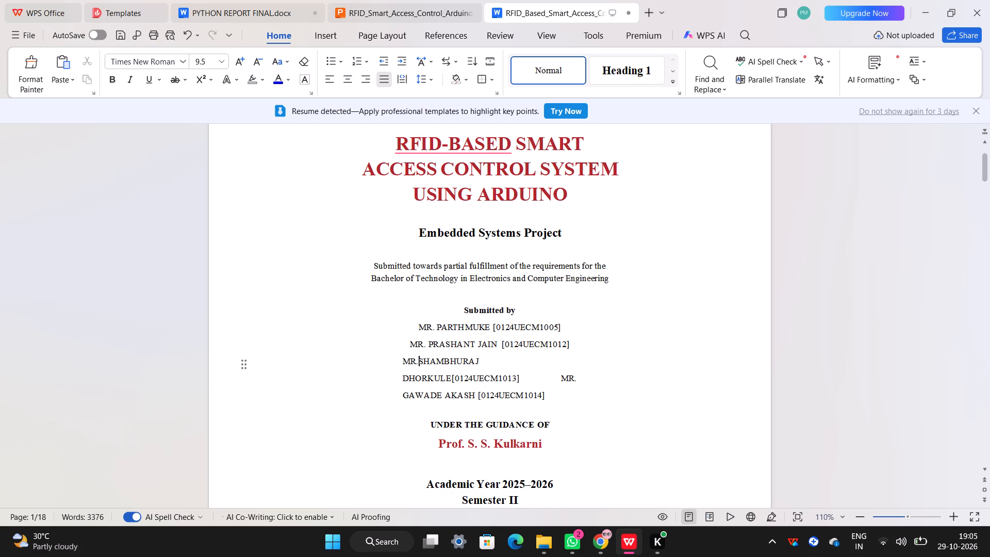
{"action": "left_click", "coordinate": [402, 375]}
{"action": "key", "text": "BackSpace"}
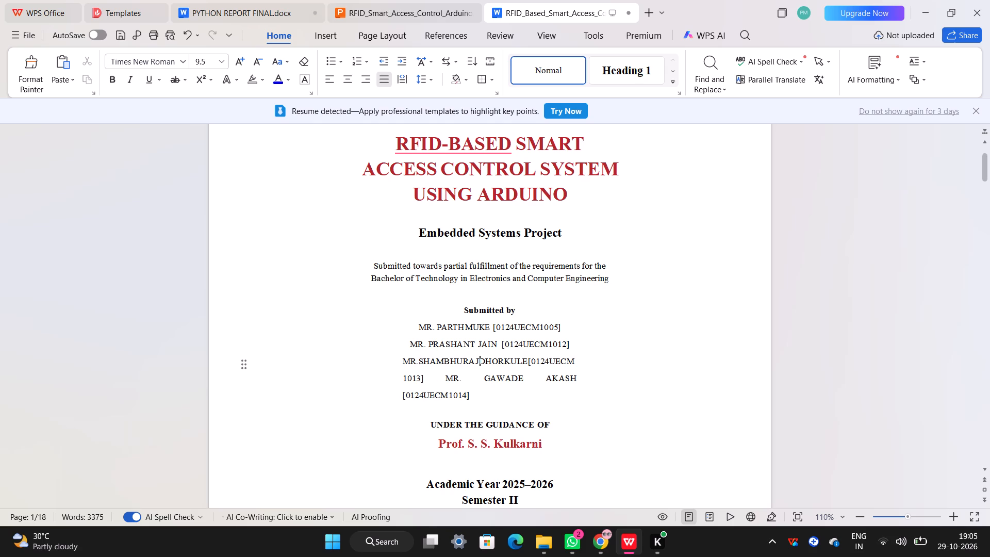
Delete the fourth student's name and roll number from the Submitted by list.
{"action": "left_click_drag", "start_coordinate": [445, 375], "coordinate": [475, 399]}
{"action": "key", "text": "BackSpace"}
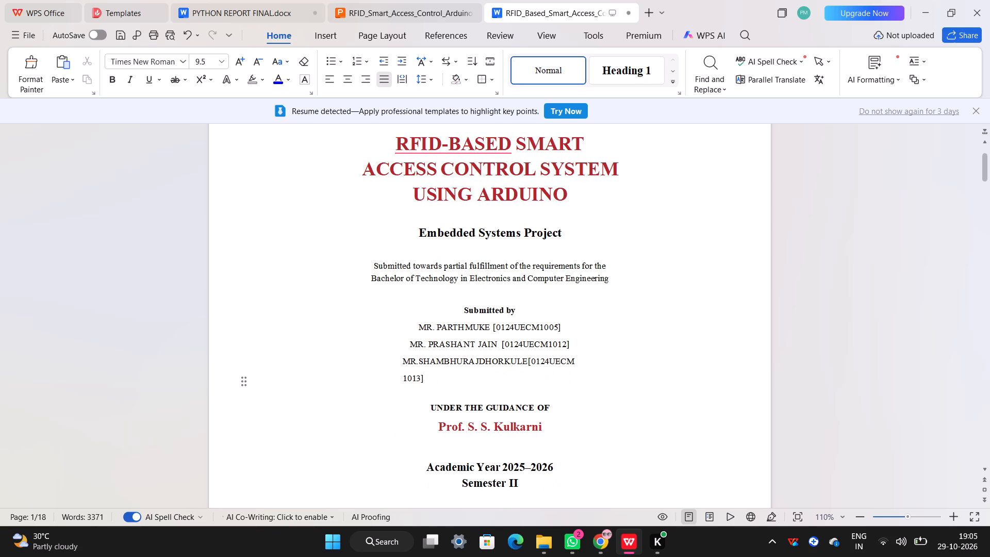
Center-align all the student entries in the Submitted by list.
{"action": "left_click_drag", "start_coordinate": [418, 321], "coordinate": [439, 339]}
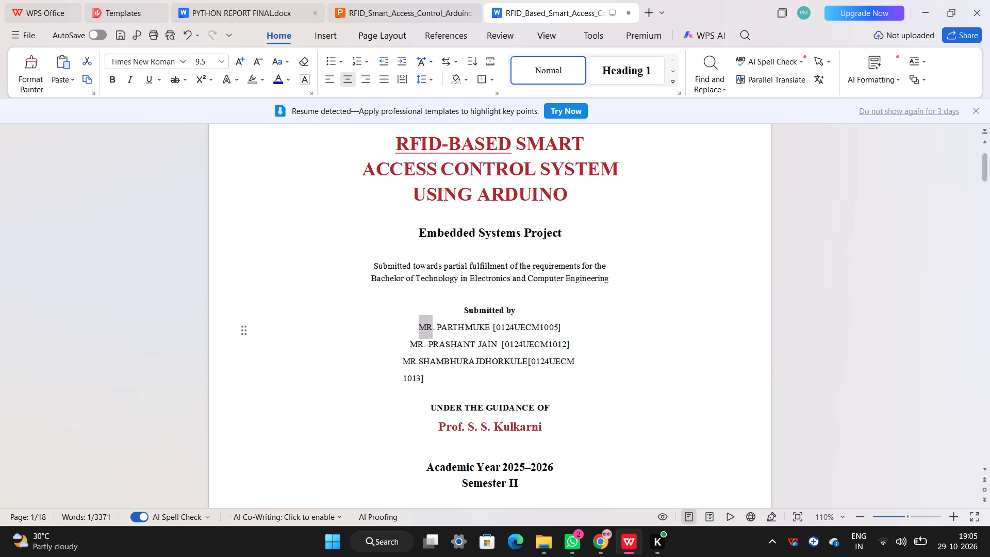
{"action": "left_click_drag", "start_coordinate": [439, 339], "coordinate": [481, 395]}
{"action": "left_click", "coordinate": [349, 73]}
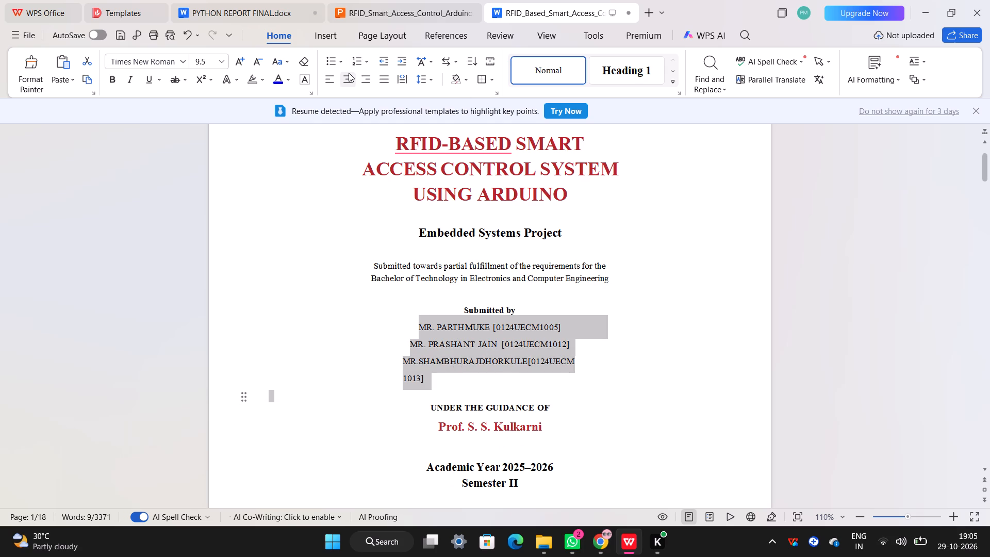
Delete the bracketed roll number after the third student's name.
{"action": "left_click", "coordinate": [582, 362]}
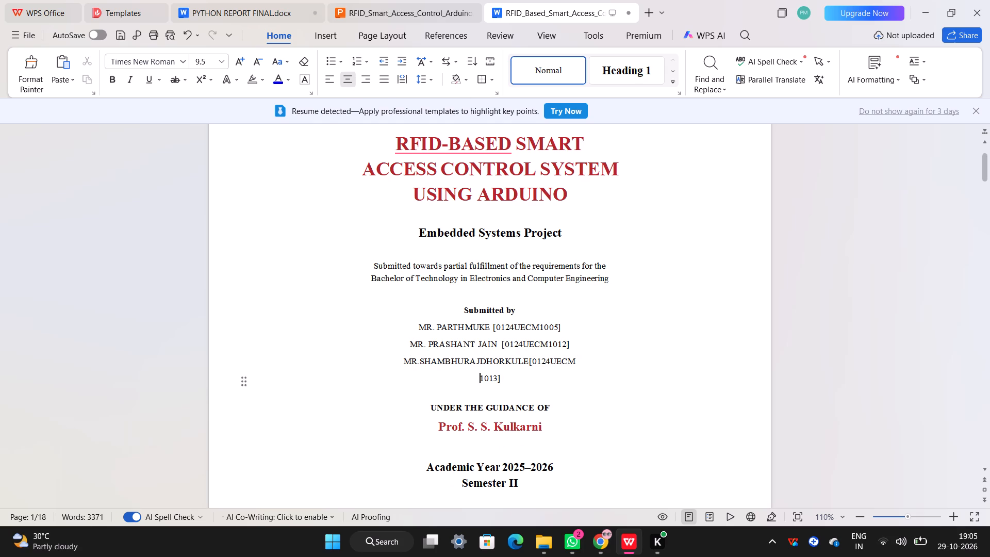
{"action": "key", "text": "BackSpace"}
{"action": "key", "text": "BackSpace"}
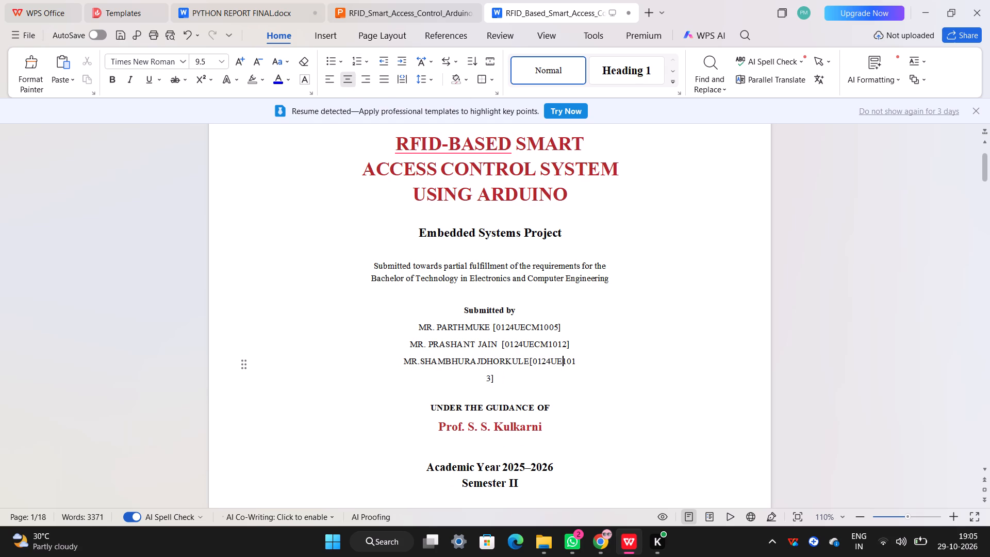
{"action": "key", "text": "BackSpace"}
{"action": "left_click_drag", "start_coordinate": [581, 359], "coordinate": [578, 360]}
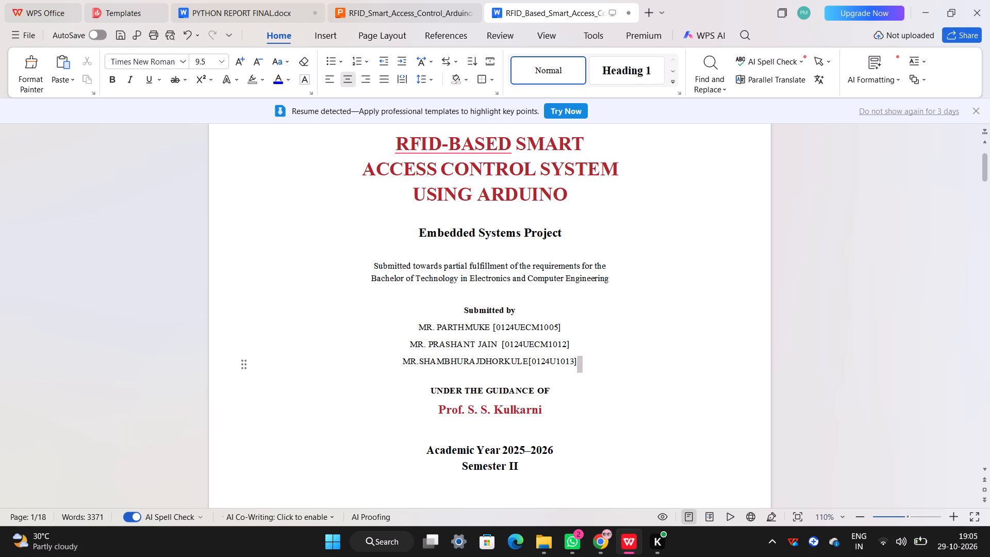
{"action": "left_click_drag", "start_coordinate": [578, 360], "coordinate": [530, 360]}
{"action": "key", "text": "BackSpace"}
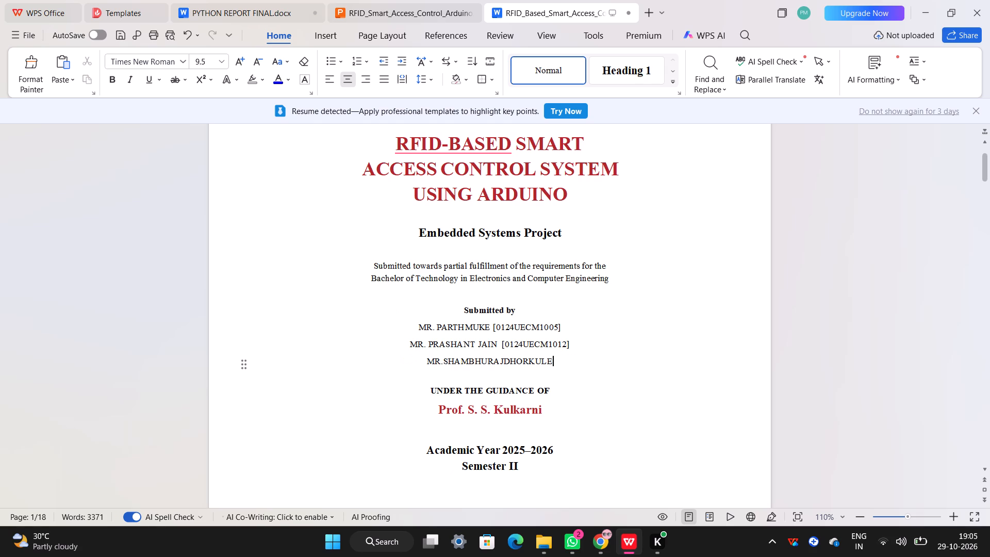
Change the ending of the third student's surname to UE and add a space and an opening square bracket after it.
{"action": "key", "text": "BackSpace"}
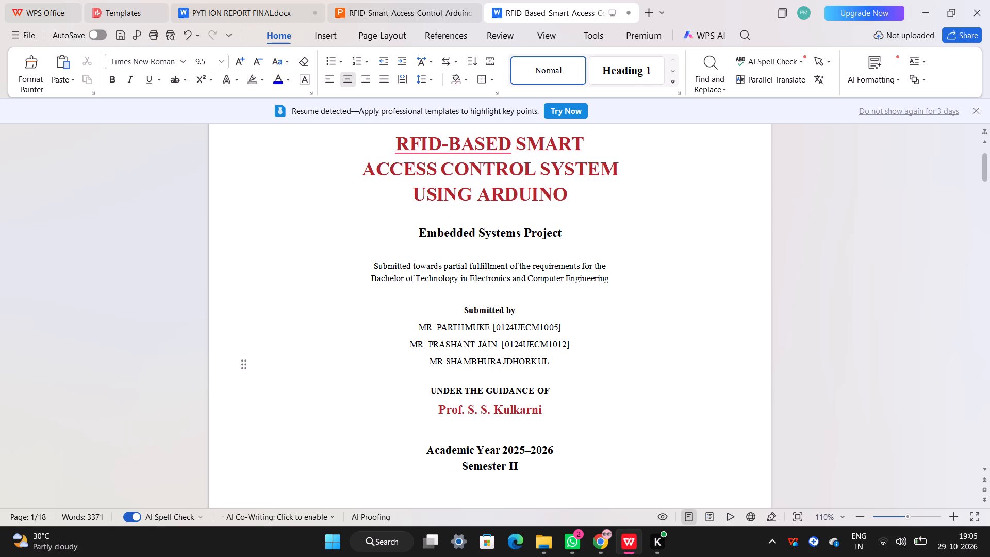
{"action": "key", "text": "BackSpace"}
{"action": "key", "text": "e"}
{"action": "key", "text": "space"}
{"action": "key", "text": "bracketleft"}
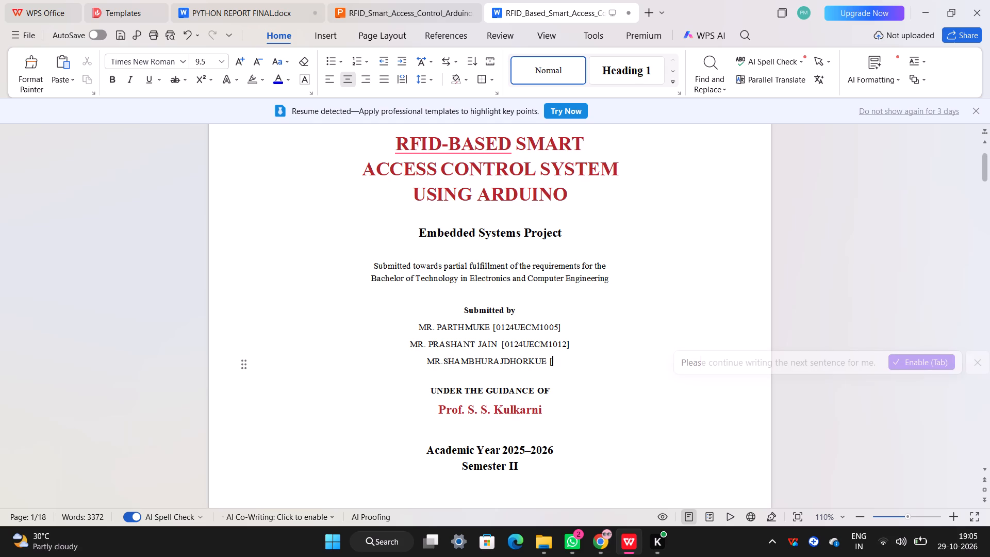
Replace the professor's name under UNDER THE GUIDANCE OF with the new guide's name in capitals, starting with PROF.DR. and ending with SIR.
{"action": "left_click", "coordinate": [552, 402]}
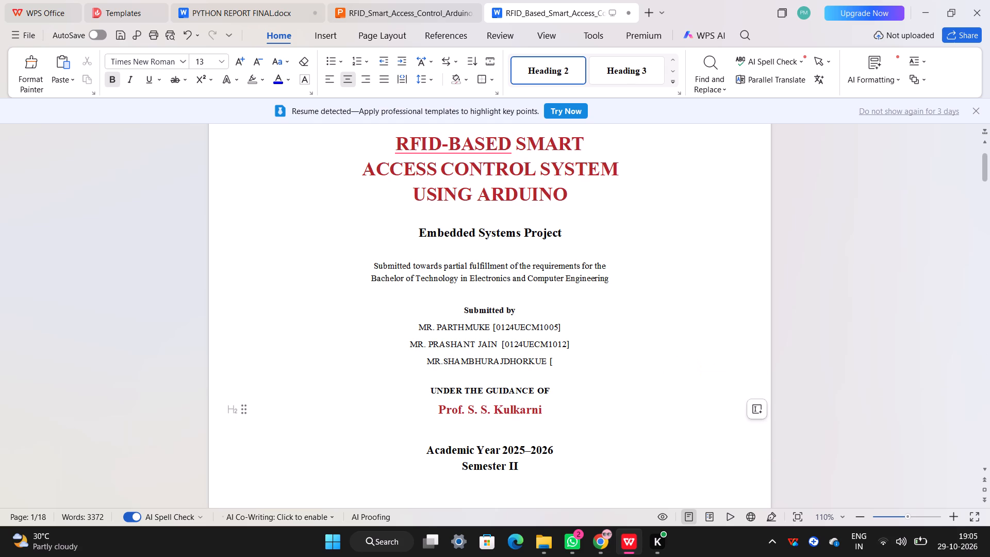
{"action": "key", "text": "BackSpace"}
{"action": "key", "text": "BackSpace"}
{"action": "key", "text": "BackSpace"}
{"action": "key", "text": "BackSpace"}
{"action": "key", "text": "BackSpace"}
{"action": "key", "text": "BackSpace"}
{"action": "key", "text": "BackSpace"}
{"action": "key", "text": "BackSpace"}
{"action": "key", "text": "BackSpace"}
{"action": "key", "text": "BackSpace"}
{"action": "key", "text": "BackSpace"}
{"action": "key", "text": "BackSpace"}
{"action": "key", "text": "BackSpace"}
{"action": "key", "text": "BackSpace"}
{"action": "key", "text": "BackSpace"}
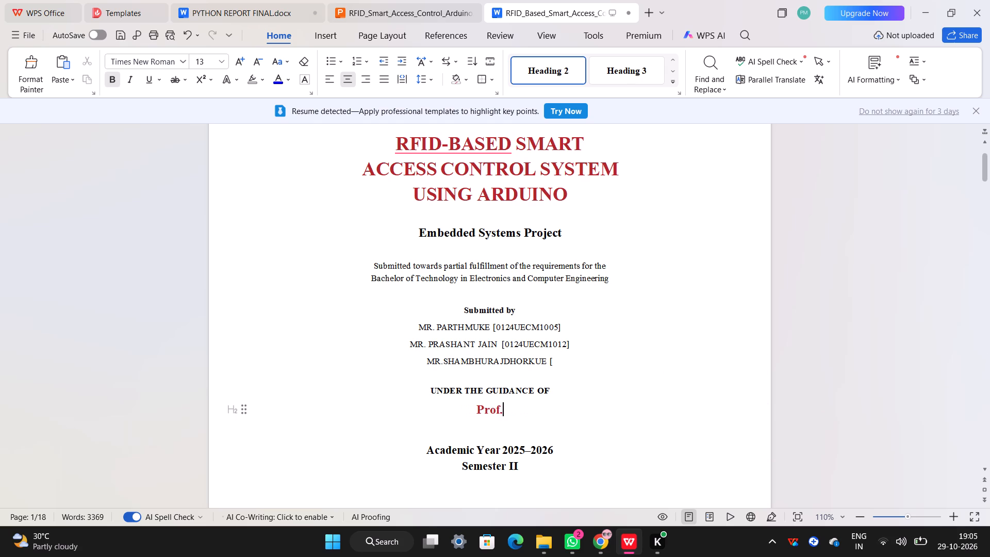
{"action": "key", "text": "BackSpace"}
{"action": "key", "text": "BackSpace"}
{"action": "key", "text": "BackSpace"}
{"action": "key", "text": "BackSpace"}
{"action": "key", "text": "BackSpace"}
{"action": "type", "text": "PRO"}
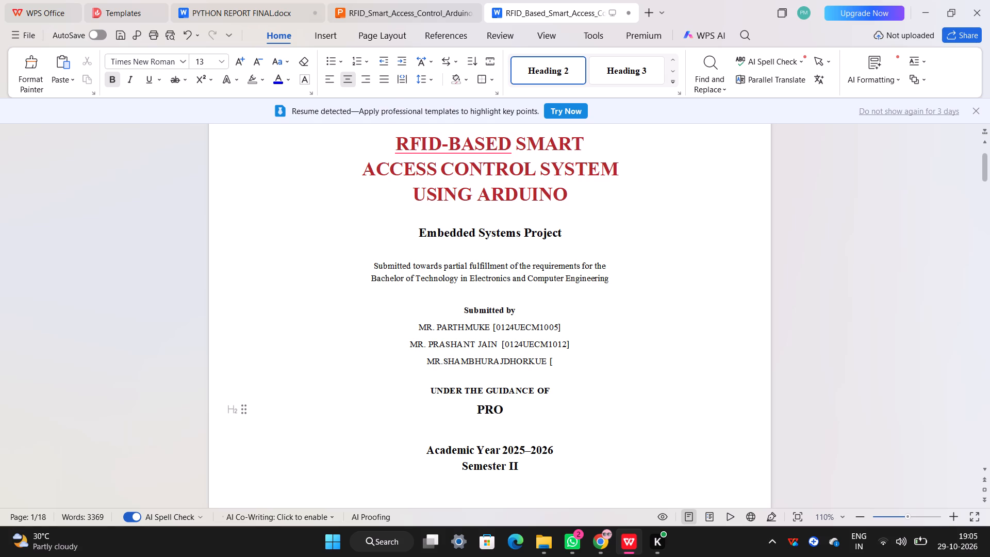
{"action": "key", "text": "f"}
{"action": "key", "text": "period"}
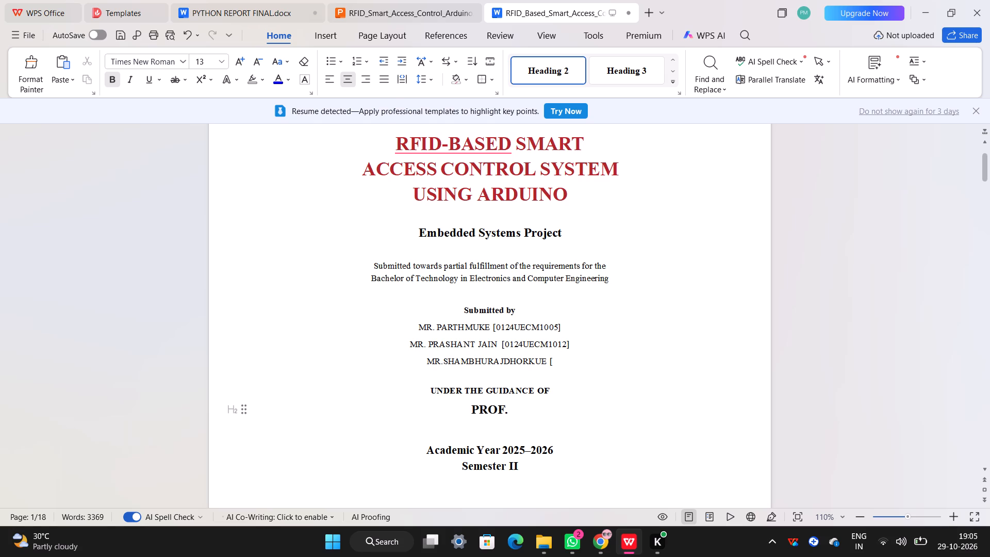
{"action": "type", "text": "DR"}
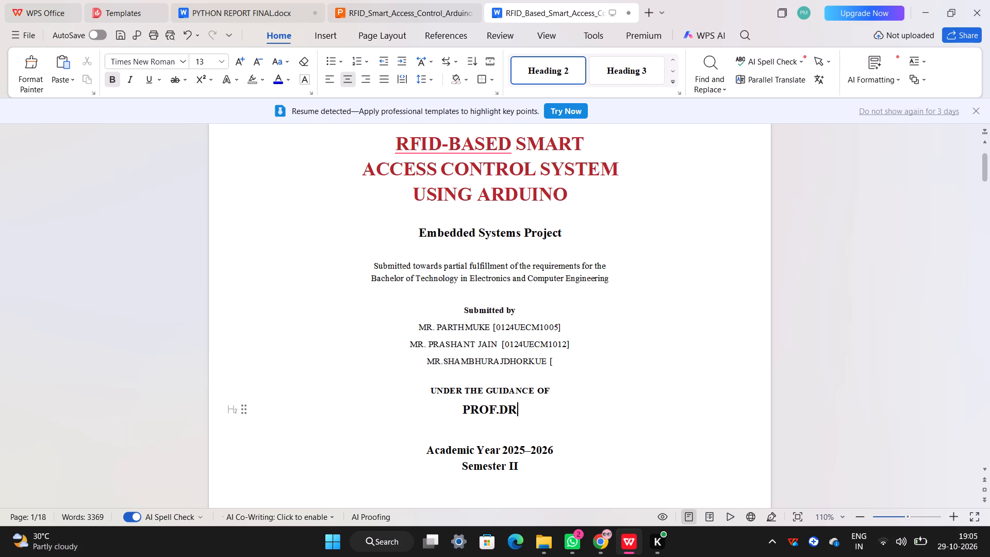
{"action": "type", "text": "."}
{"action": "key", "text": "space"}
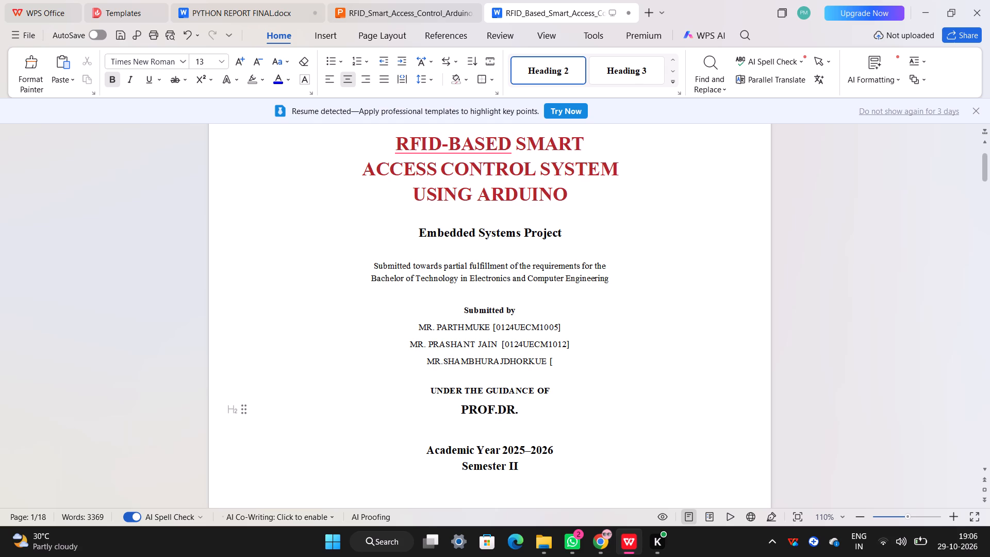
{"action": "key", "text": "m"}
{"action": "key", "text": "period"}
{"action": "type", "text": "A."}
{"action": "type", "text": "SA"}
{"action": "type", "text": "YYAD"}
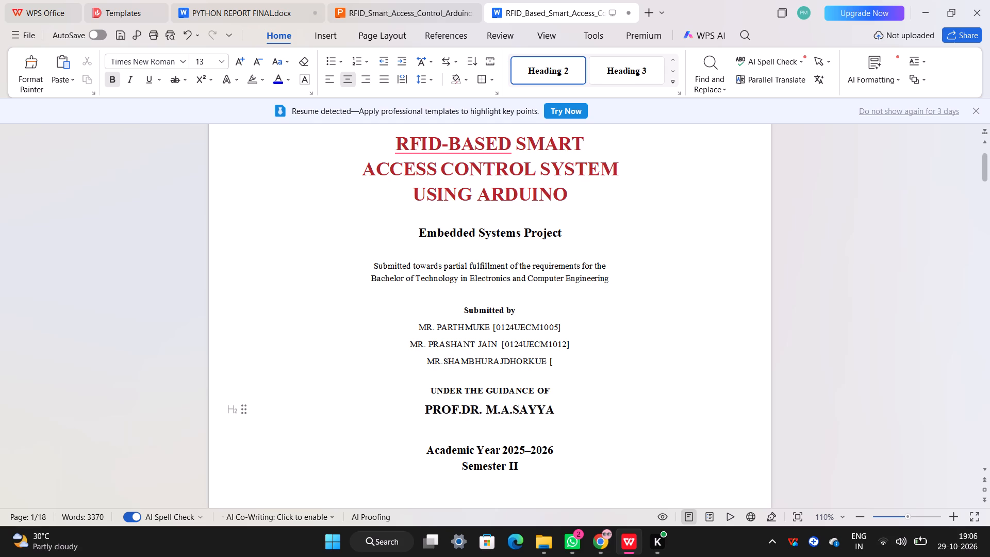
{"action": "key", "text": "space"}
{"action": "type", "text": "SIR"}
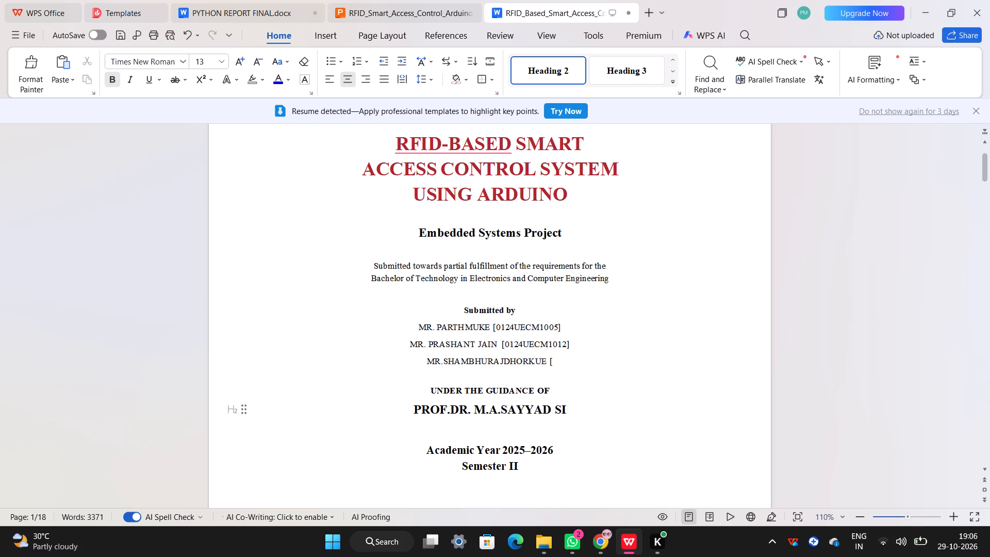
Insert a space between PROF. and DR. in the guide's title.
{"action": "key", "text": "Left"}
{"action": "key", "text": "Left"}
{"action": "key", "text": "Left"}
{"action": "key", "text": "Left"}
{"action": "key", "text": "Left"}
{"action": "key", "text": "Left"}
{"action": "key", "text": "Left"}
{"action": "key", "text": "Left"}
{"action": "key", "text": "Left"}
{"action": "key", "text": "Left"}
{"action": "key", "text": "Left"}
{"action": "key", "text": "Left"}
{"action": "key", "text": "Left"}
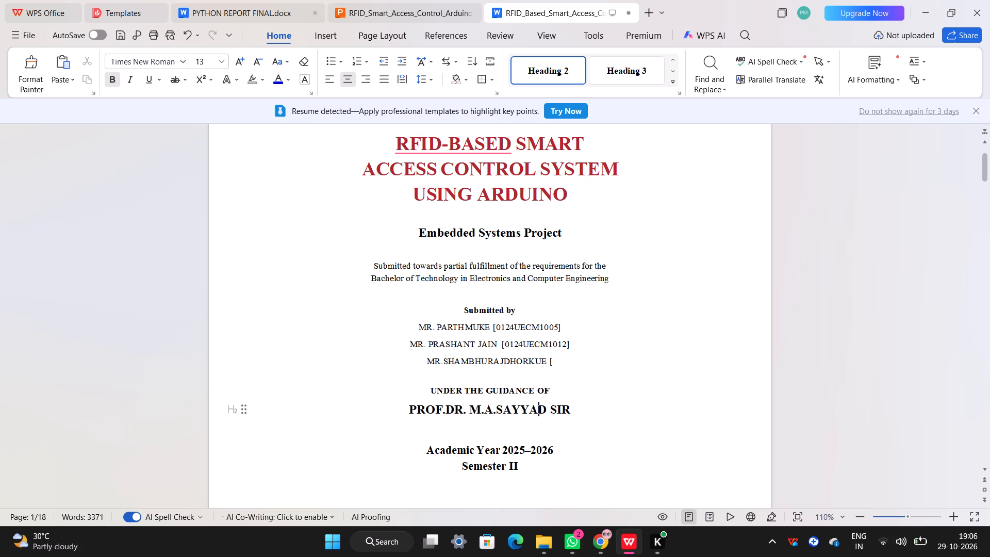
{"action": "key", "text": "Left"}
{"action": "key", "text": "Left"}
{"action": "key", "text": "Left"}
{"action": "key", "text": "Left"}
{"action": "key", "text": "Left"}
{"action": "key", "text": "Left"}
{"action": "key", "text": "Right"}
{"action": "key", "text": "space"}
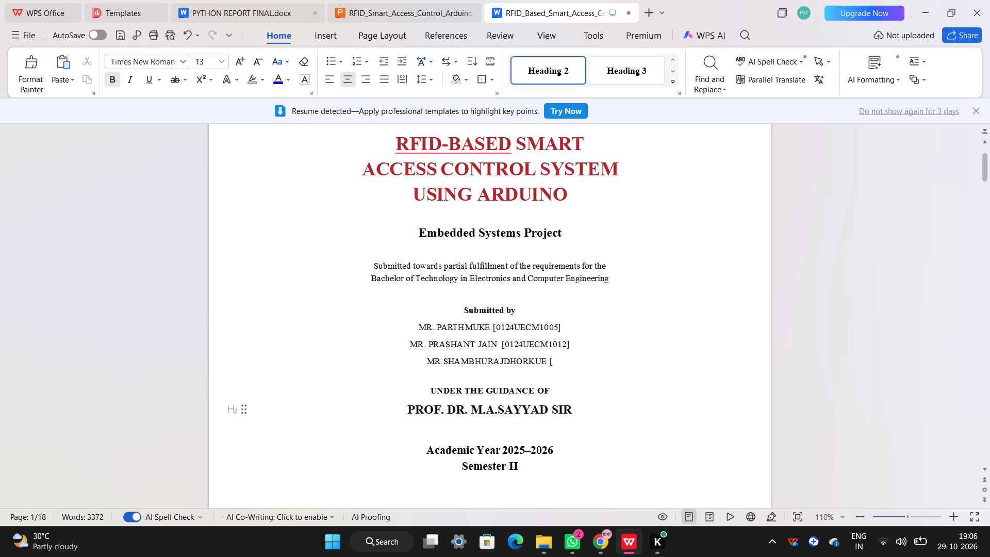
Color the whole guide's name line in the standard bright red.
{"action": "double_click", "coordinate": [541, 408]}
{"action": "triple_click", "coordinate": [540, 408]}
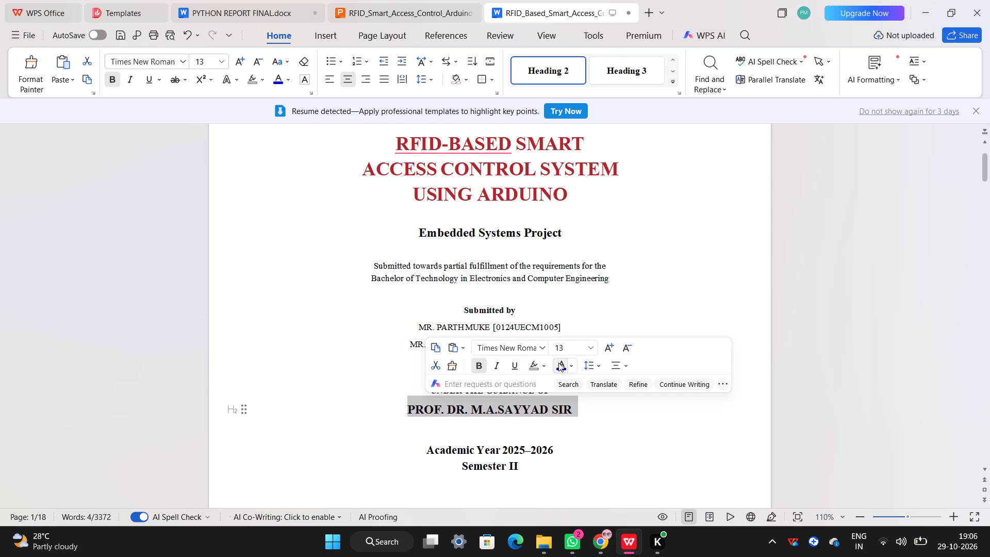
{"action": "left_click", "coordinate": [572, 365]}
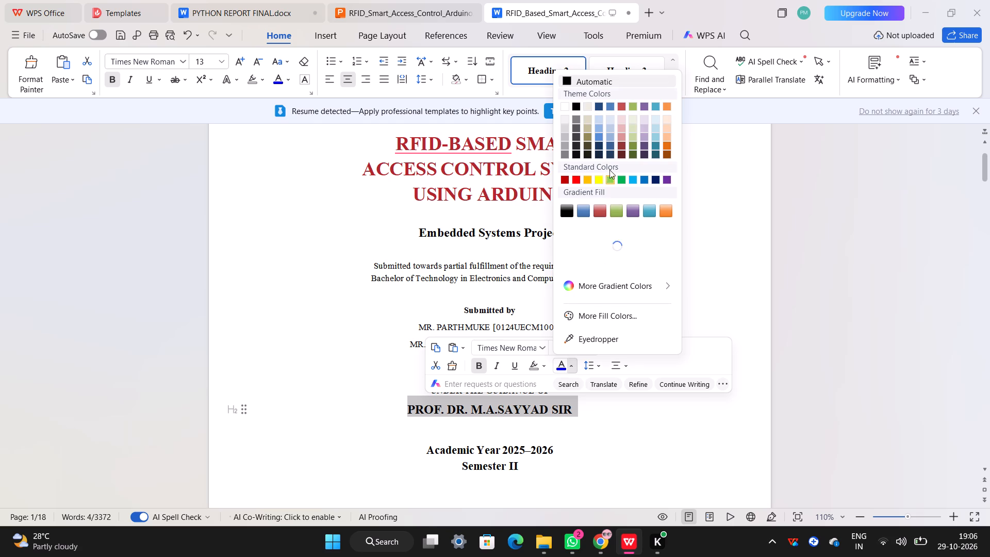
{"action": "left_click", "coordinate": [577, 178]}
{"action": "left_click", "coordinate": [679, 217]}
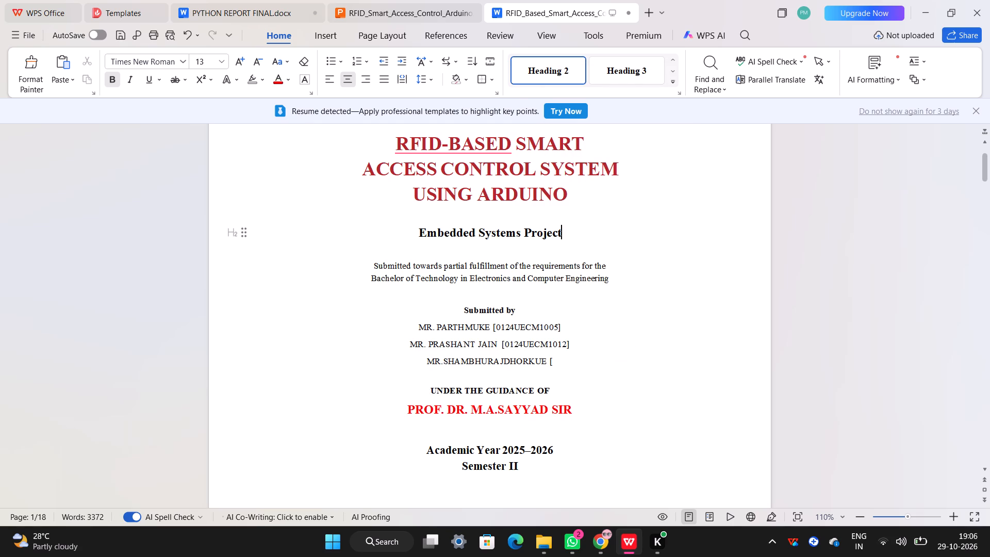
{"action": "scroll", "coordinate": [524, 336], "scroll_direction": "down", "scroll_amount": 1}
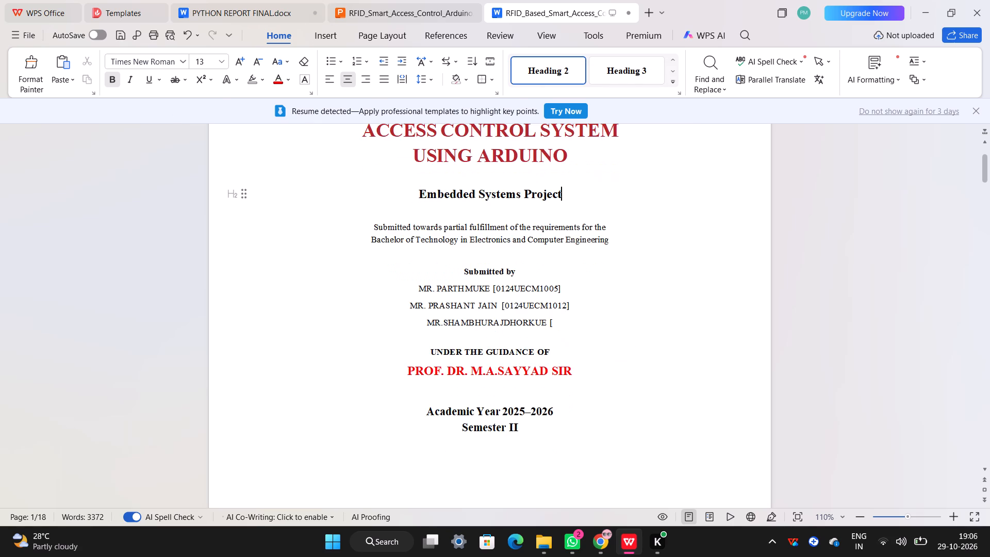
Remove the bracketed roll numbers and the leftover opening bracket from the three student lines on the cover page.
{"action": "scroll", "coordinate": [524, 336], "scroll_direction": "down", "scroll_amount": 1}
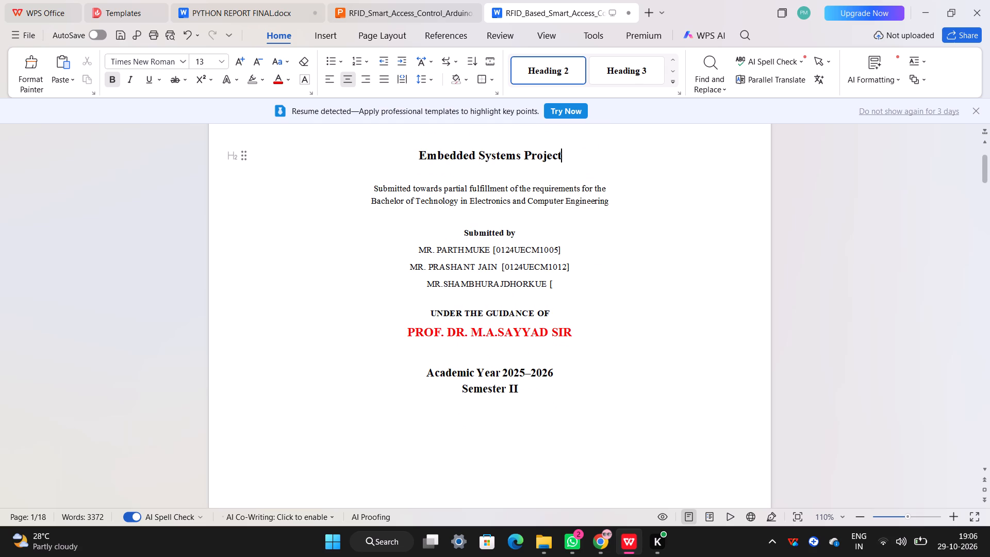
{"action": "left_click_drag", "start_coordinate": [585, 270], "coordinate": [503, 269]}
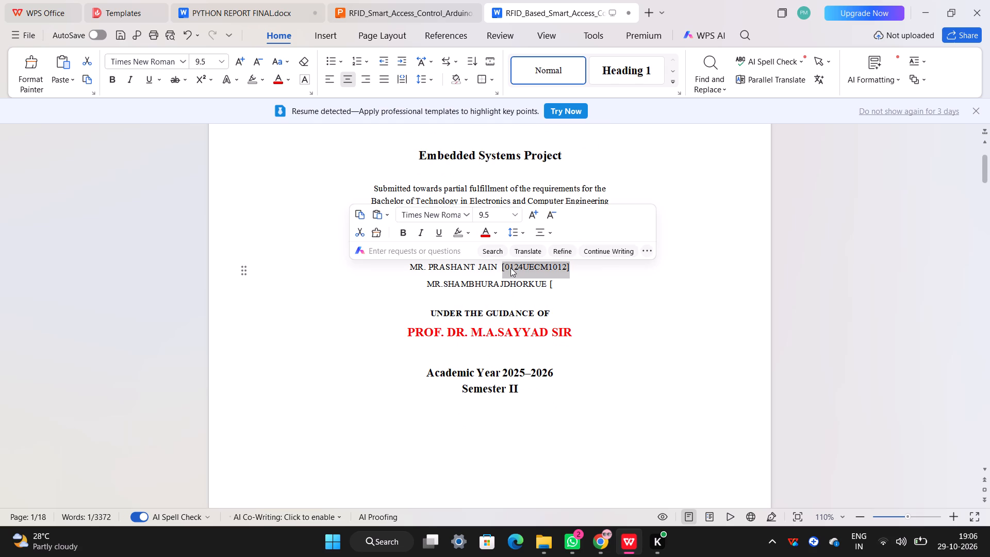
{"action": "key", "text": "BackSpace"}
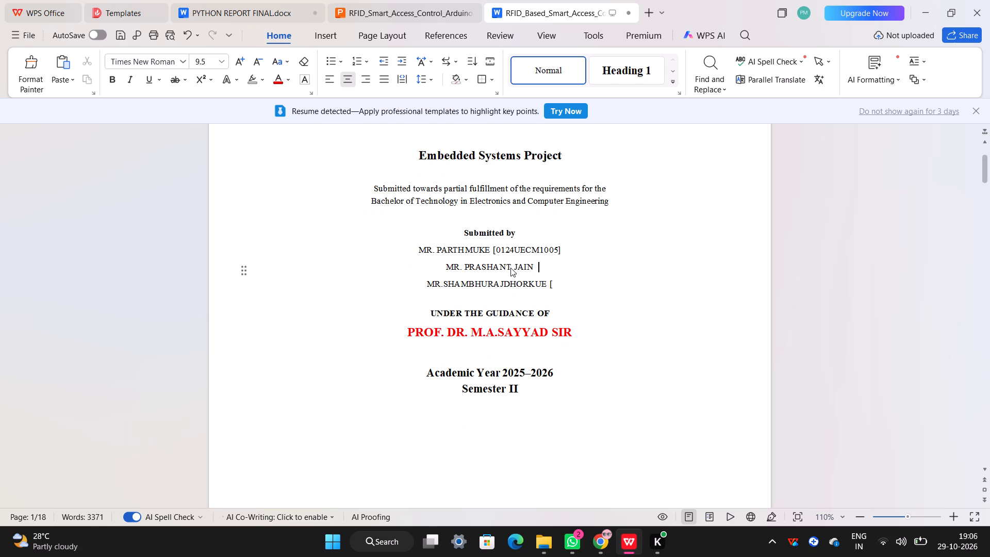
{"action": "left_click_drag", "start_coordinate": [556, 285], "coordinate": [549, 285]}
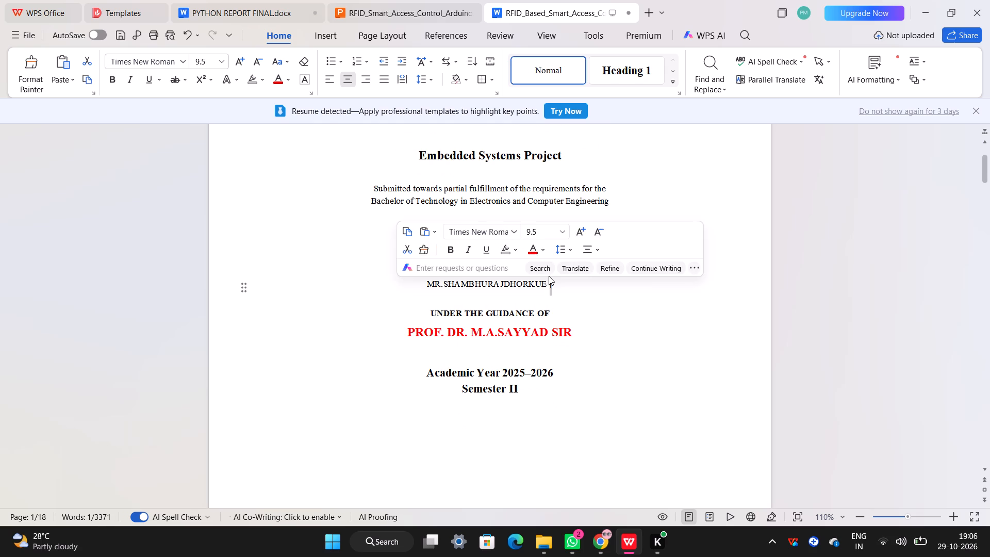
{"action": "key", "text": "BackSpace"}
{"action": "left_click_drag", "start_coordinate": [565, 248], "coordinate": [493, 254]}
{"action": "key", "text": "BackSpace"}
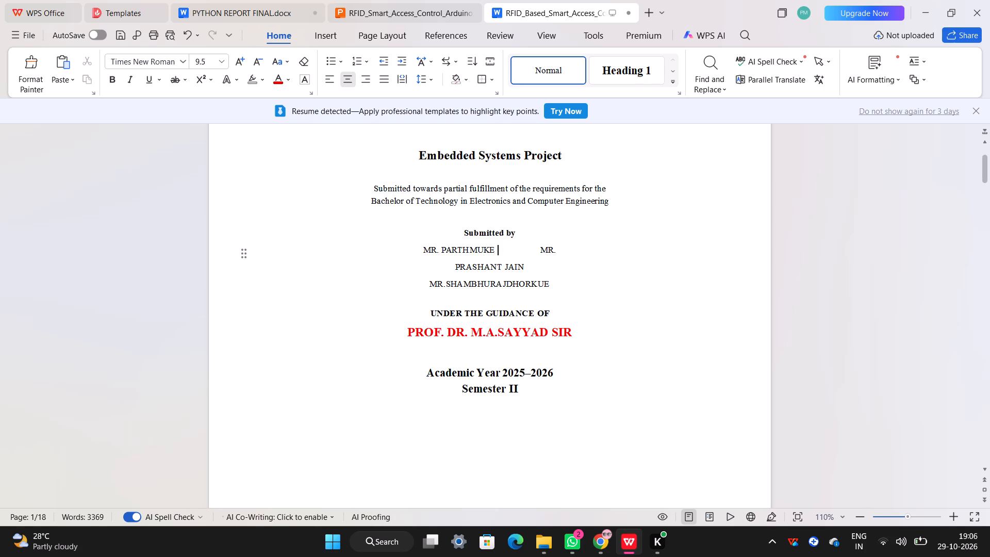
Break the second student's name onto its own line and delete the blank spaces in front of it.
{"action": "key", "text": "Return"}
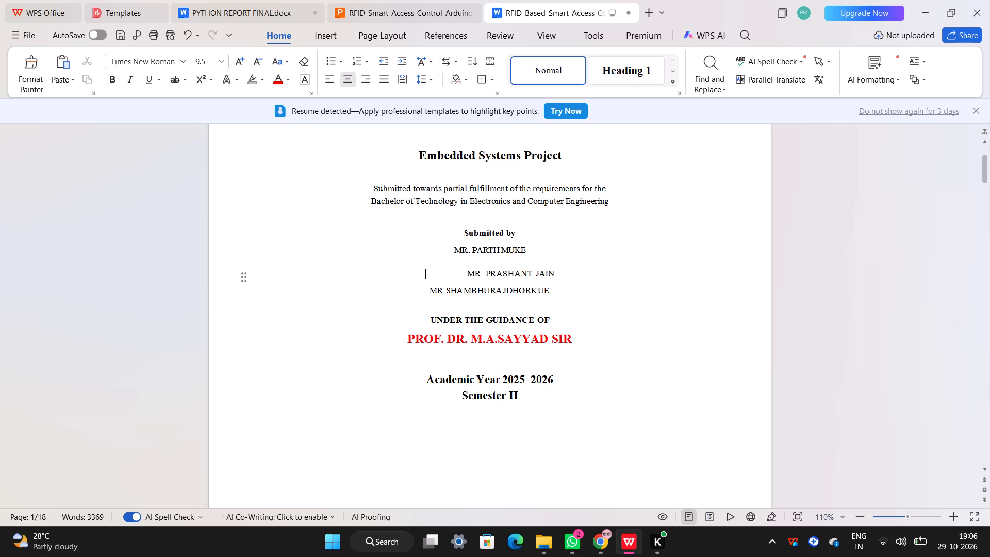
{"action": "left_click", "coordinate": [466, 273]}
{"action": "key", "text": "BackSpace"}
{"action": "key", "text": "BackSpace"}
{"action": "key", "text": "BackSpace"}
{"action": "key", "text": "BackSpace"}
{"action": "key", "text": "BackSpace"}
{"action": "key", "text": "BackSpace"}
{"action": "key", "text": "BackSpace"}
{"action": "key", "text": "BackSpace"}
{"action": "key", "text": "BackSpace"}
{"action": "key", "text": "BackSpace"}
{"action": "key", "text": "BackSpace"}
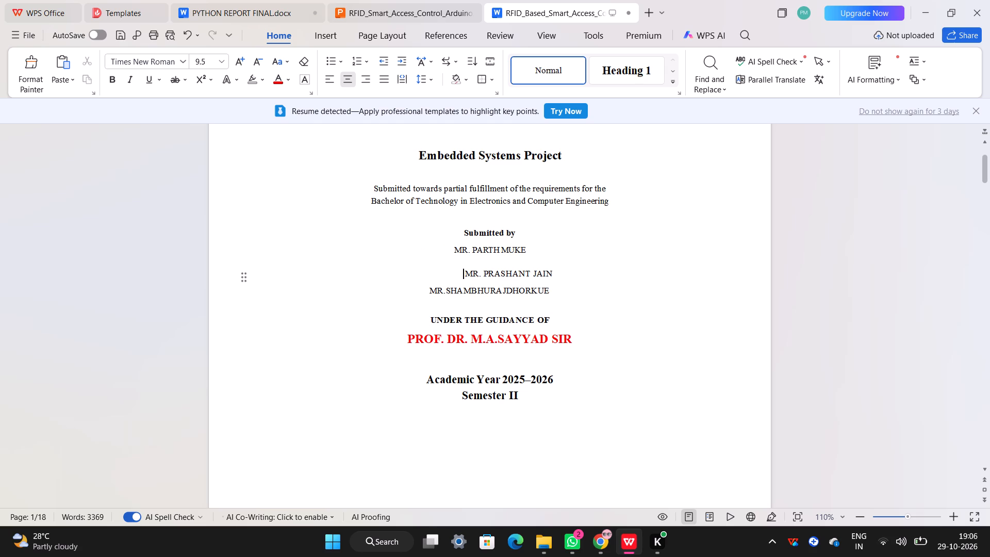
{"action": "key", "text": "BackSpace"}
{"action": "key", "text": "BackSpace"}
{"action": "key", "text": "BackSpace"}
{"action": "key", "text": "BackSpace"}
{"action": "key", "text": "BackSpace"}
Center the three student name lines under Submitted by.
{"action": "left_click_drag", "start_coordinate": [450, 248], "coordinate": [457, 247]}
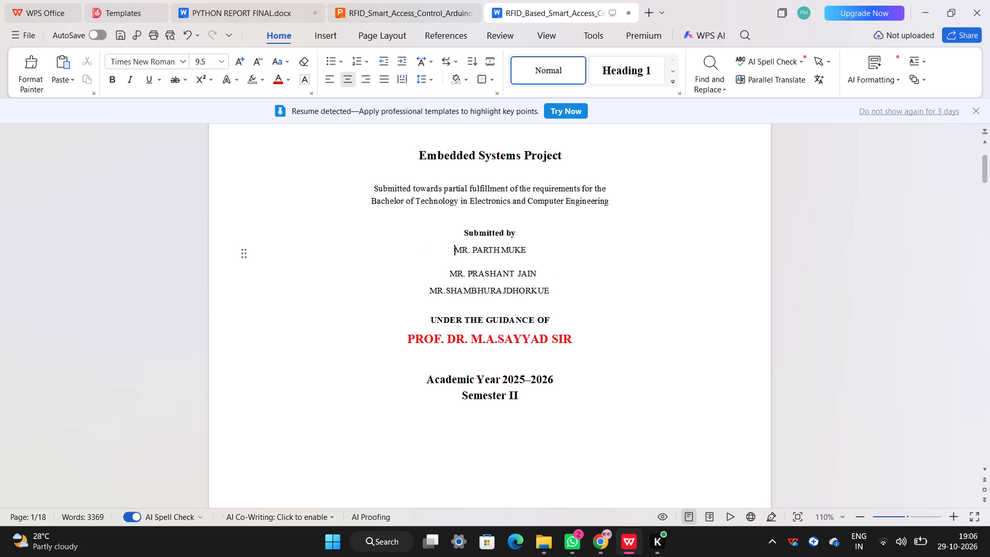
{"action": "left_click_drag", "start_coordinate": [457, 247], "coordinate": [552, 296]}
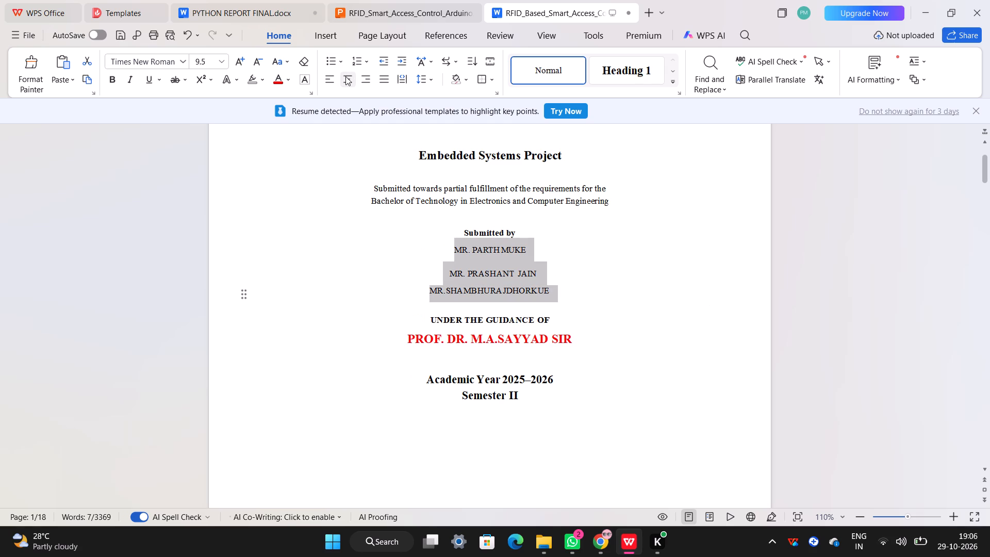
{"action": "left_click", "coordinate": [345, 76]}
{"action": "left_click", "coordinate": [345, 76]}
{"action": "left_click", "coordinate": [761, 257]}
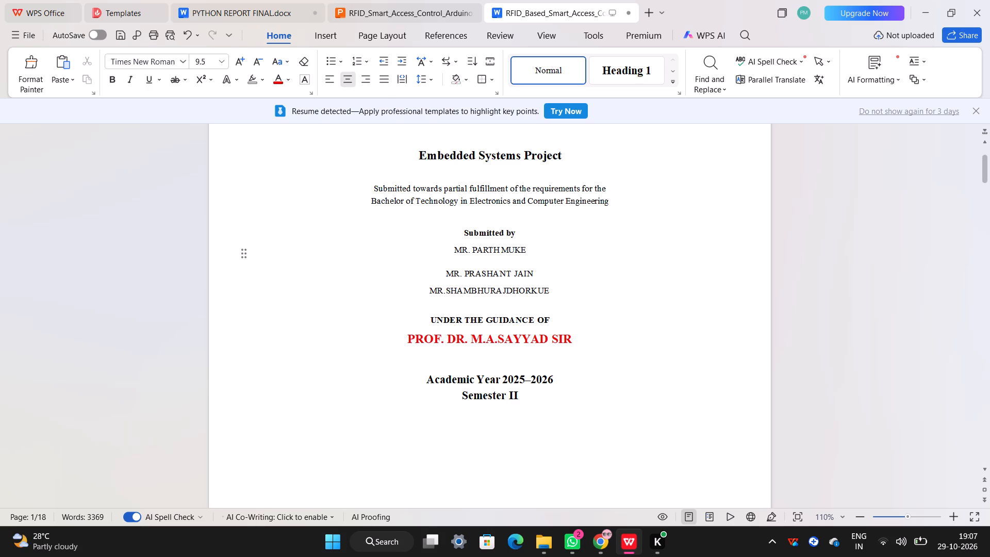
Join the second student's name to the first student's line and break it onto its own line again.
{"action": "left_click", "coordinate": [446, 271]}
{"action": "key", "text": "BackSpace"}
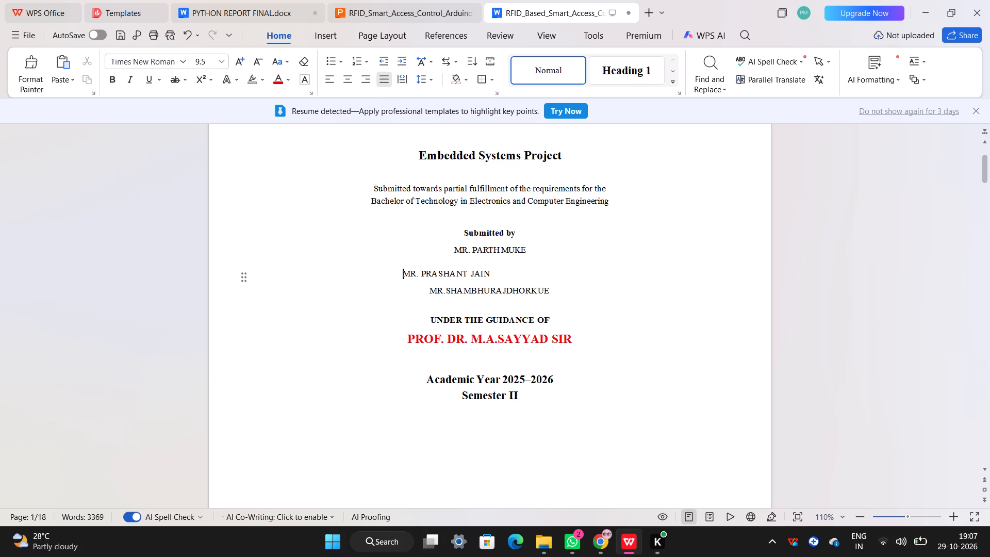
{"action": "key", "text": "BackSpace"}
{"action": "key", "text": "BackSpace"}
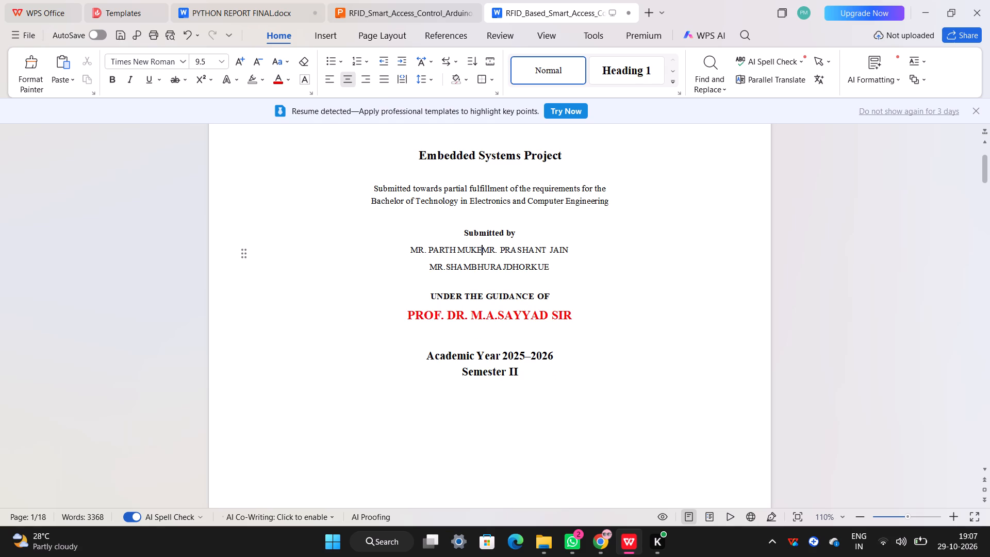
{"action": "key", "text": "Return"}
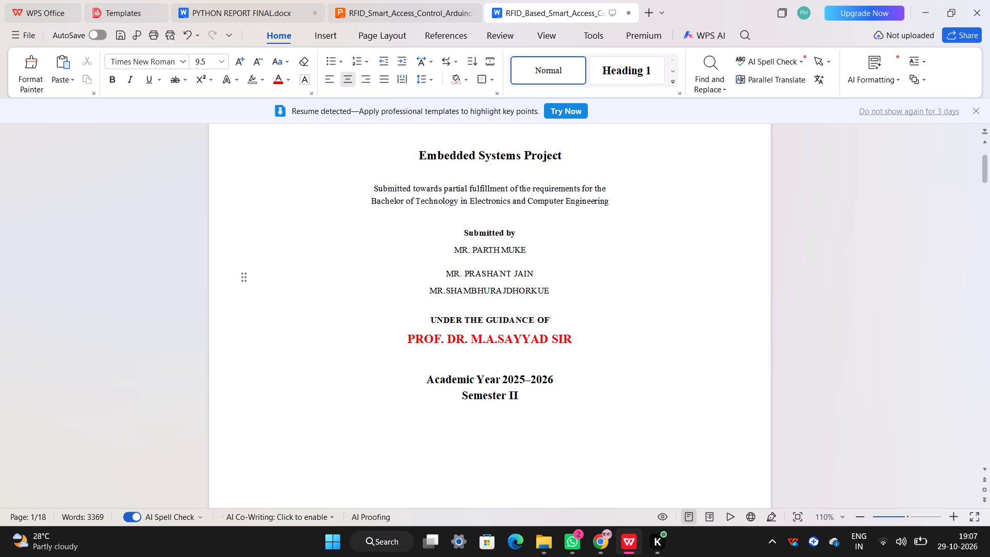
Change the academic year on the cover page to 2026–2027.
{"action": "scroll", "coordinate": [554, 351], "scroll_direction": "down", "scroll_amount": 2}
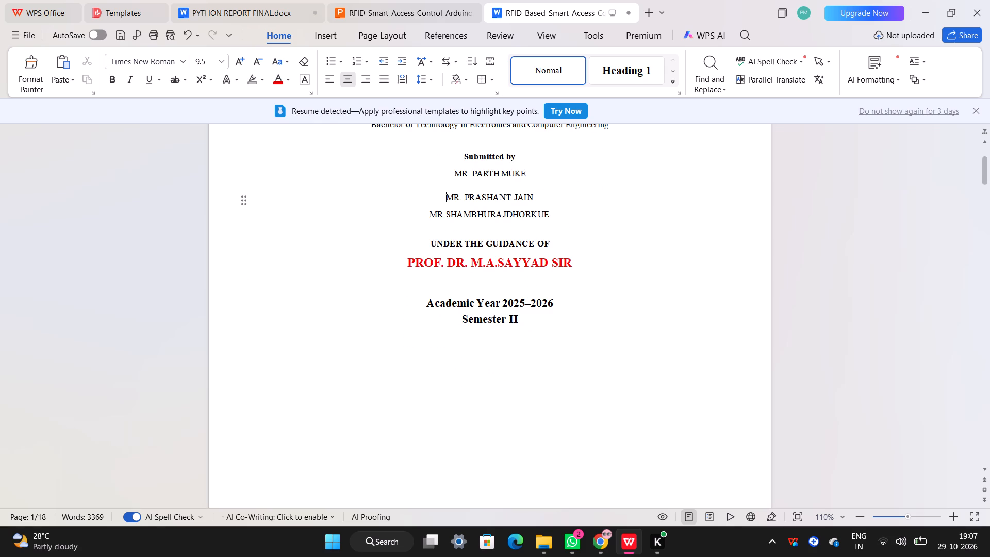
{"action": "left_click", "coordinate": [524, 301]}
{"action": "key", "text": "BackSpace"}
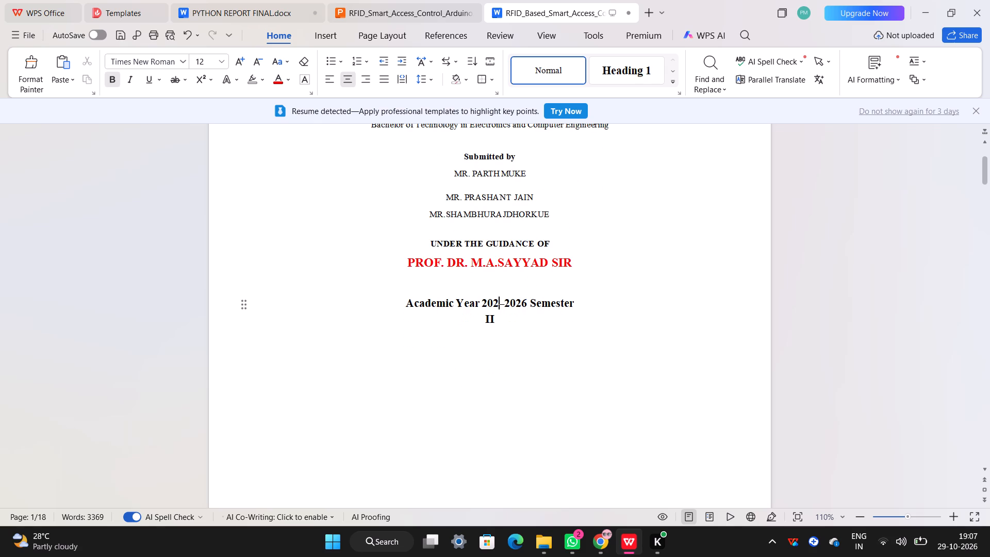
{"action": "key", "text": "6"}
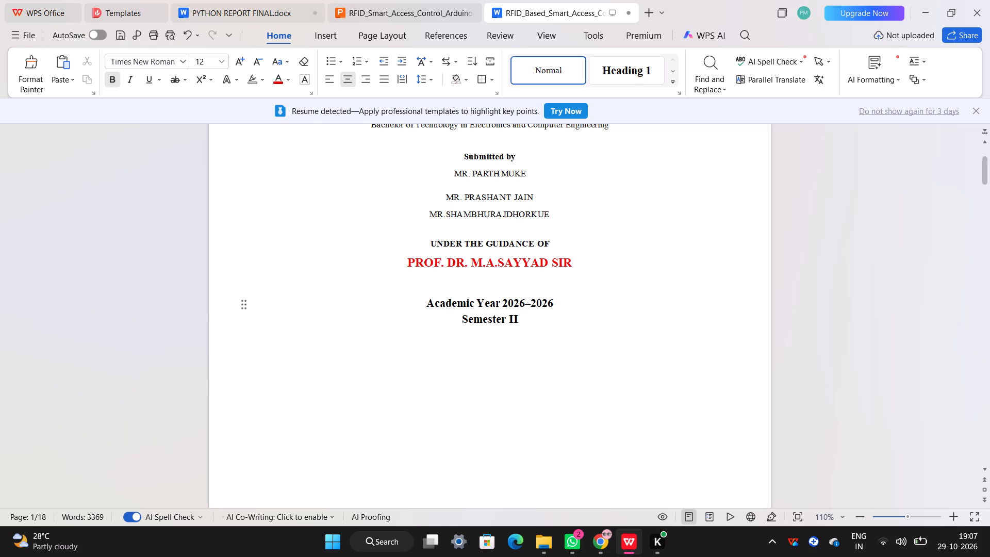
{"action": "key", "text": "Right"}
{"action": "key", "text": "Right"}
{"action": "key", "text": "Right"}
{"action": "key", "text": "Right"}
{"action": "key", "text": "Right"}
{"action": "key", "text": "BackSpace"}
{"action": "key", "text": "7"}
Change the semester under the academic year to Semester I.
{"action": "left_click", "coordinate": [522, 321]}
{"action": "key", "text": "BackSpace"}
{"action": "key", "text": "BackSpace"}
{"action": "key", "text": "BackSpace"}
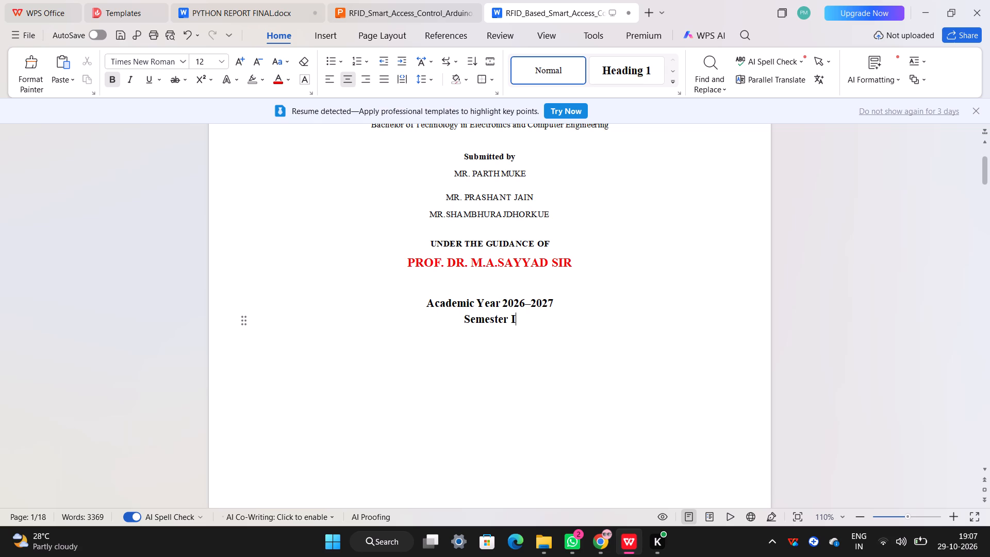
Review the edited cover page and the page with the institute and department vision and mission.
{"action": "scroll", "coordinate": [570, 301], "scroll_direction": "down", "scroll_amount": 3}
{"action": "scroll", "coordinate": [570, 301], "scroll_direction": "up", "scroll_amount": 10}
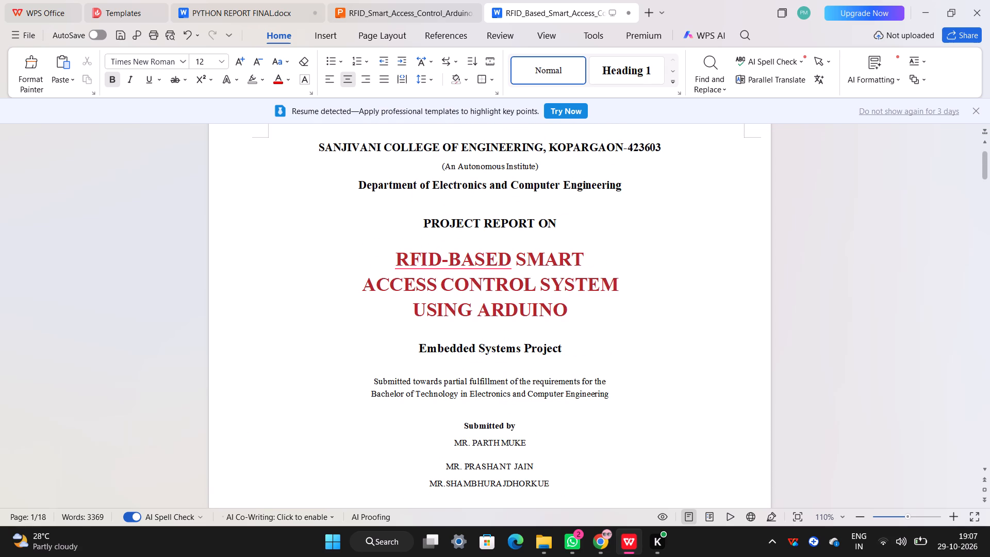
{"action": "scroll", "coordinate": [530, 402], "scroll_direction": "up", "scroll_amount": 4}
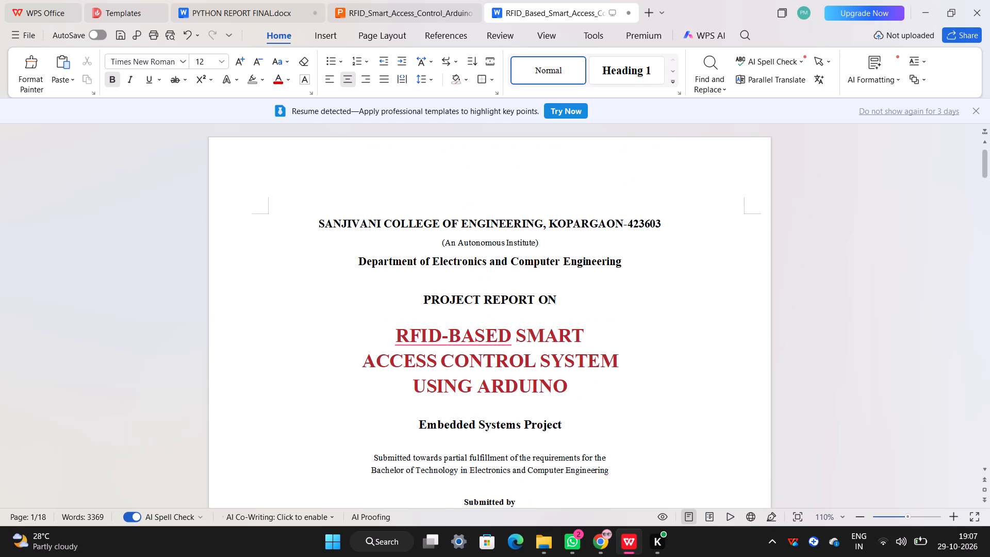
{"action": "scroll", "coordinate": [449, 304], "scroll_direction": "down", "scroll_amount": 10}
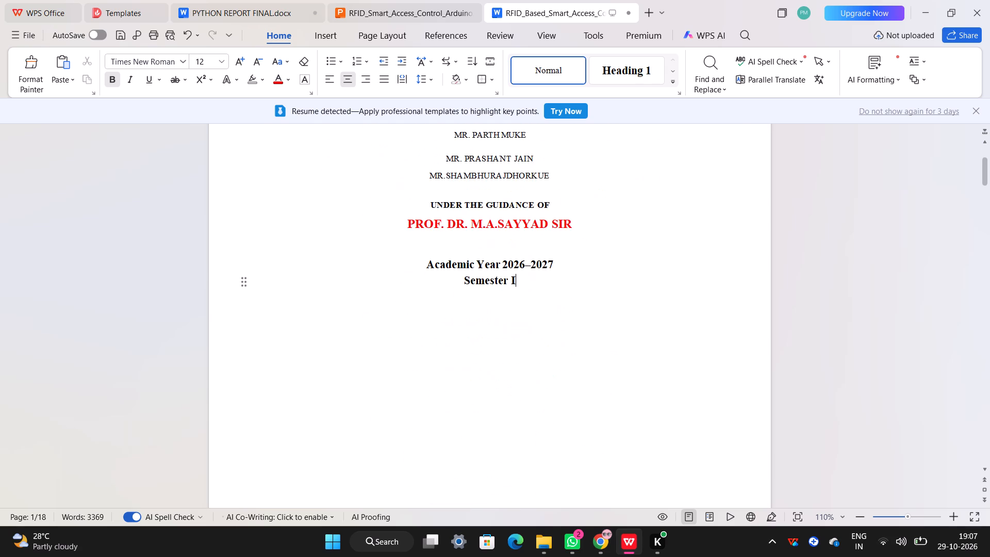
{"action": "scroll", "coordinate": [438, 312], "scroll_direction": "down", "scroll_amount": 9}
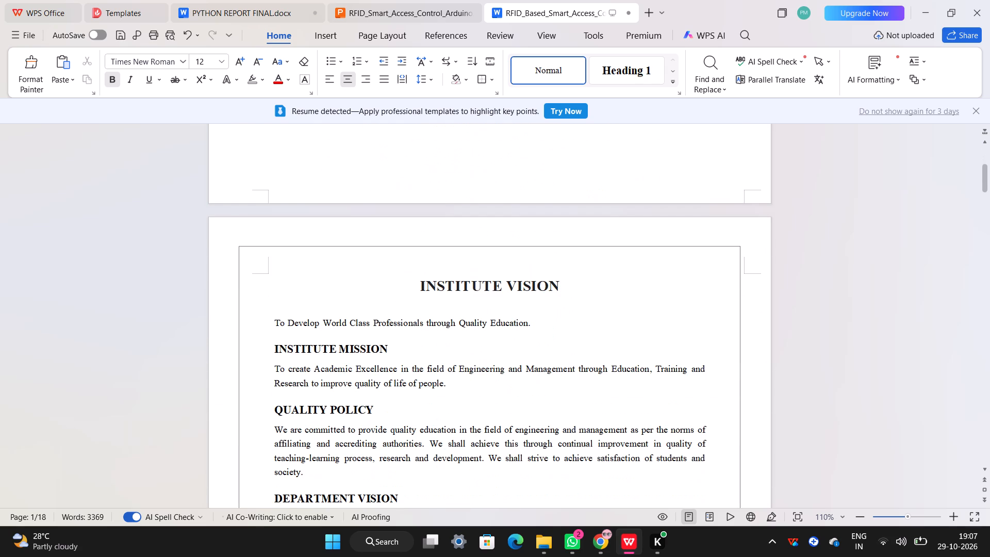
{"action": "scroll", "coordinate": [411, 312], "scroll_direction": "down", "scroll_amount": 2}
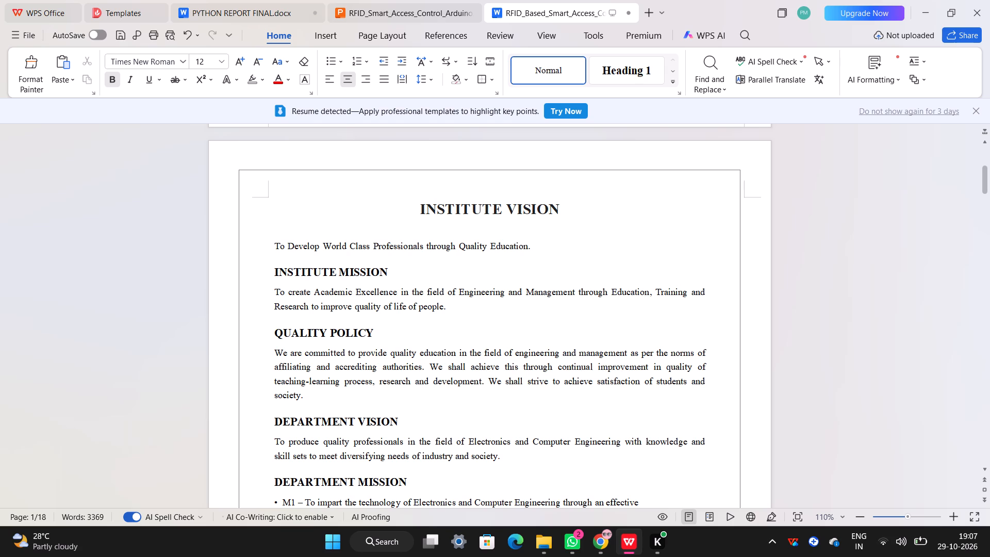
{"action": "scroll", "coordinate": [370, 270], "scroll_direction": "down", "scroll_amount": 4}
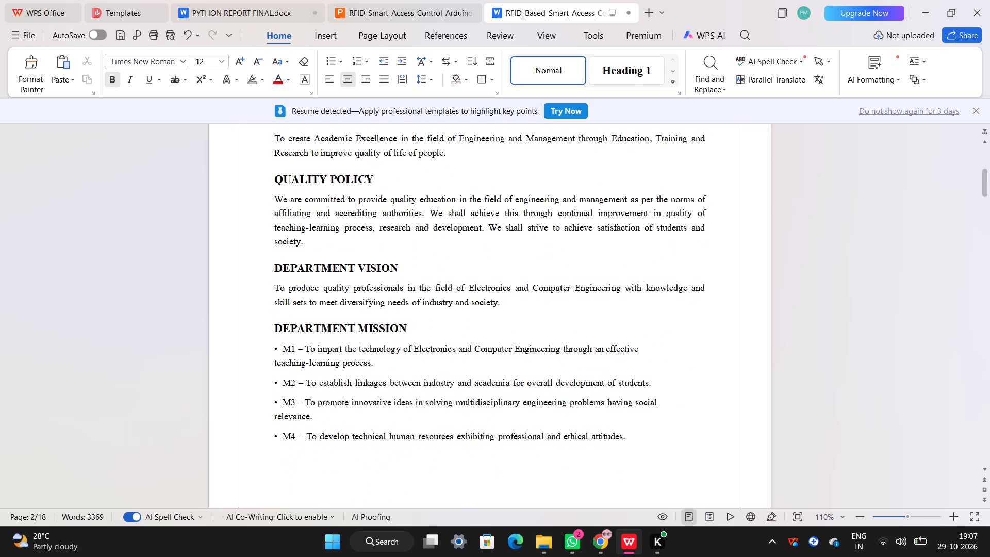
{"action": "scroll", "coordinate": [440, 366], "scroll_direction": "down", "scroll_amount": 2}
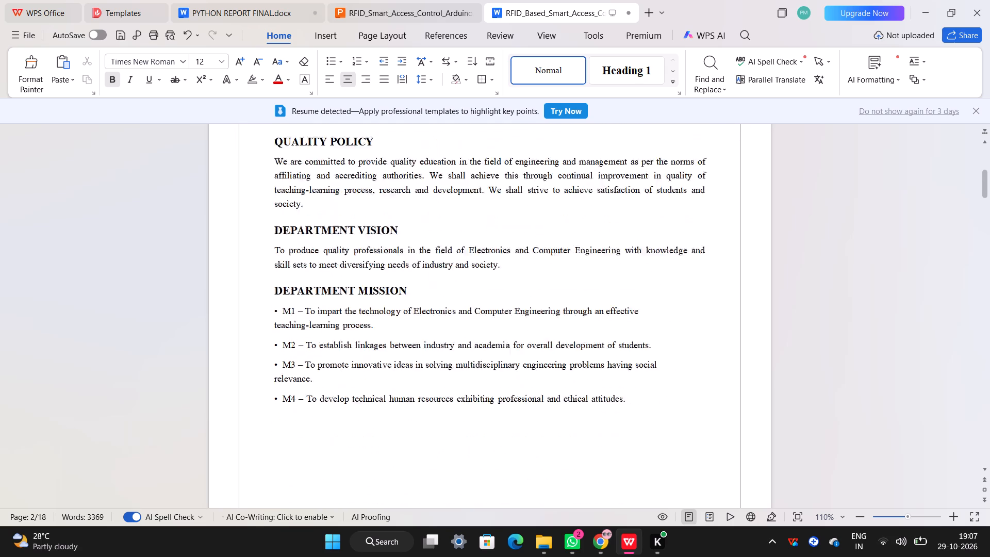
Delete the four student names with their roll numbers under submitted by on the Certificate page.
{"action": "scroll", "coordinate": [440, 366], "scroll_direction": "down", "scroll_amount": 16}
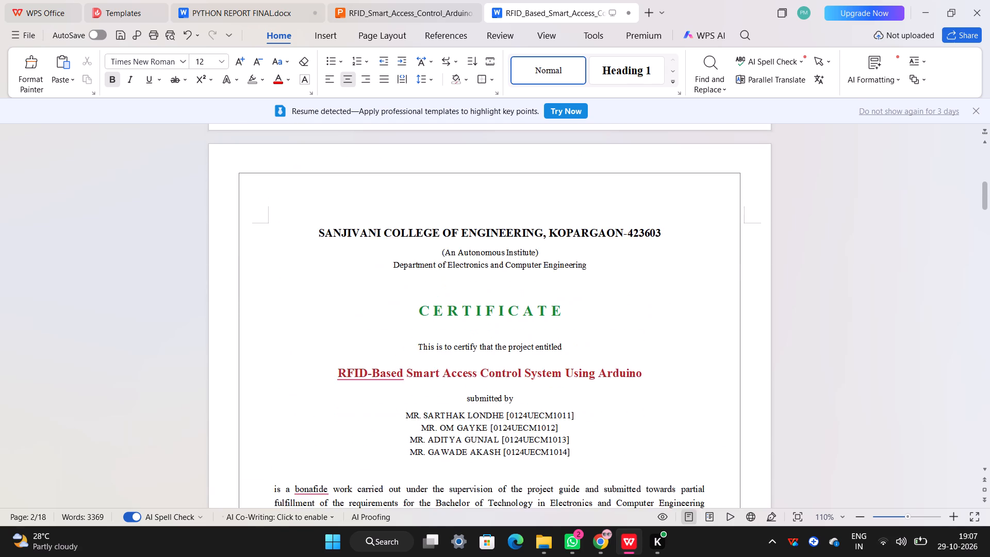
{"action": "scroll", "coordinate": [419, 360], "scroll_direction": "down", "scroll_amount": 2}
{"action": "scroll", "coordinate": [419, 360], "scroll_direction": "up", "scroll_amount": 3}
{"action": "scroll", "coordinate": [419, 360], "scroll_direction": "down", "scroll_amount": 1}
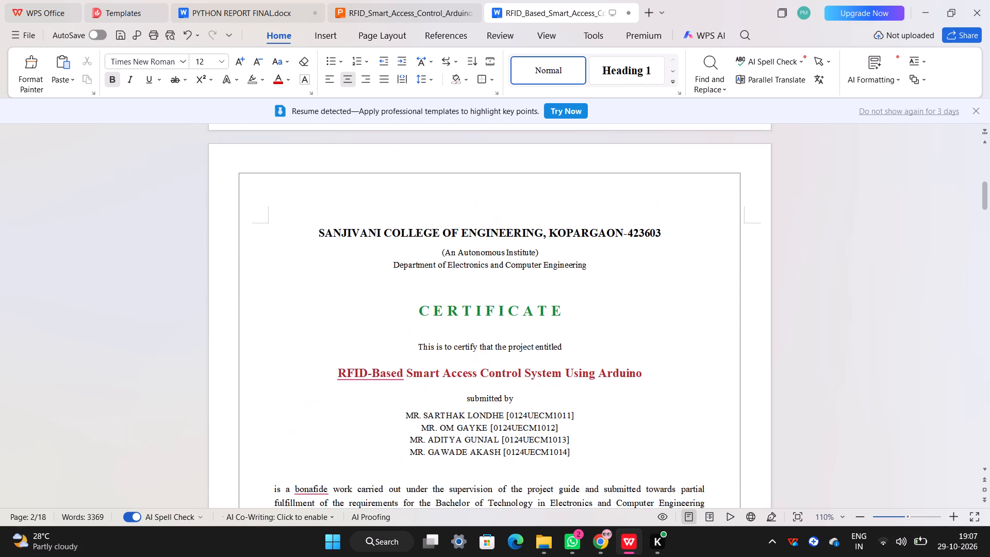
{"action": "scroll", "coordinate": [419, 360], "scroll_direction": "down", "scroll_amount": 1}
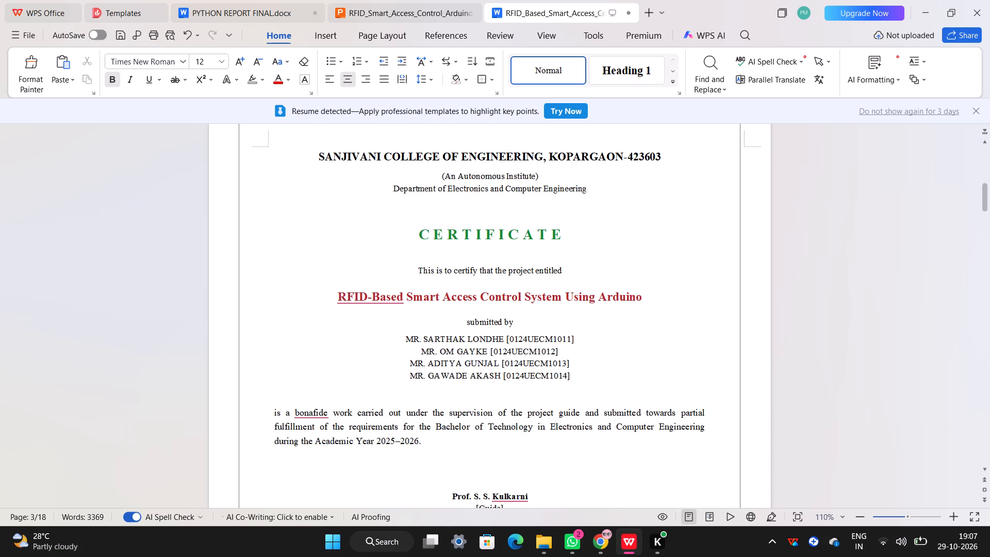
{"action": "left_click_drag", "start_coordinate": [400, 336], "coordinate": [561, 384]}
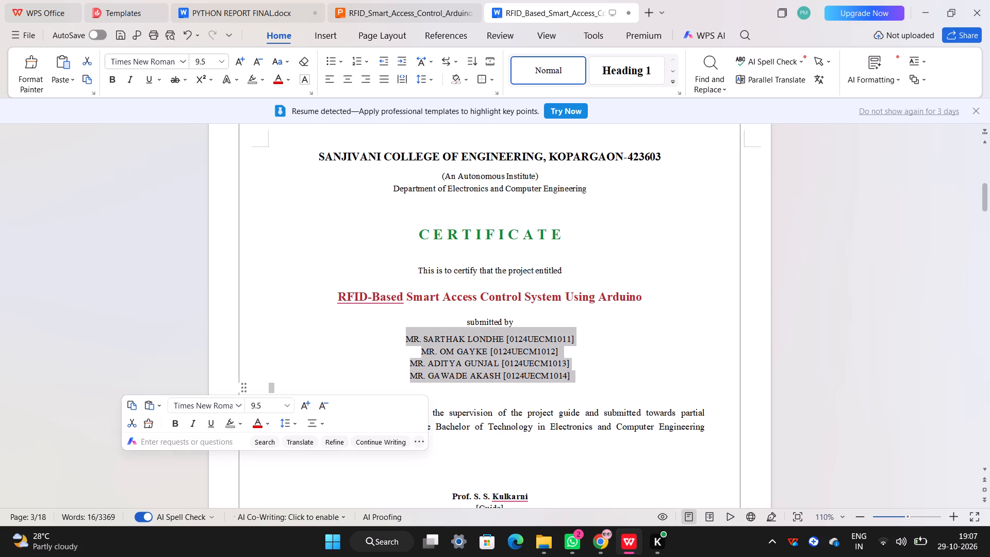
{"action": "key", "text": "BackSpace"}
Copy the three student name lines under Submitted by on the cover page.
{"action": "scroll", "coordinate": [492, 226], "scroll_direction": "up", "scroll_amount": 10}
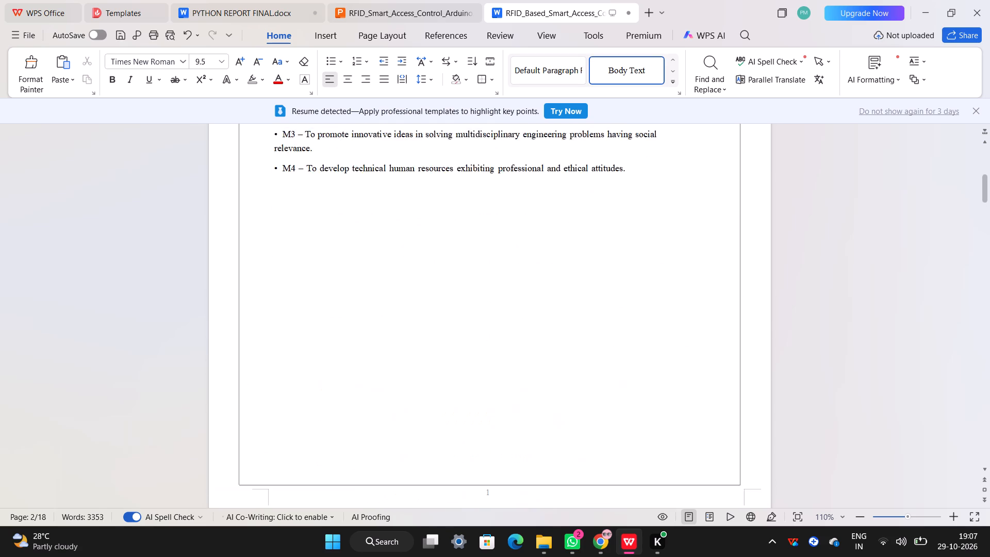
{"action": "scroll", "coordinate": [485, 235], "scroll_direction": "up", "scroll_amount": 18}
{"action": "scroll", "coordinate": [473, 243], "scroll_direction": "up", "scroll_amount": 5}
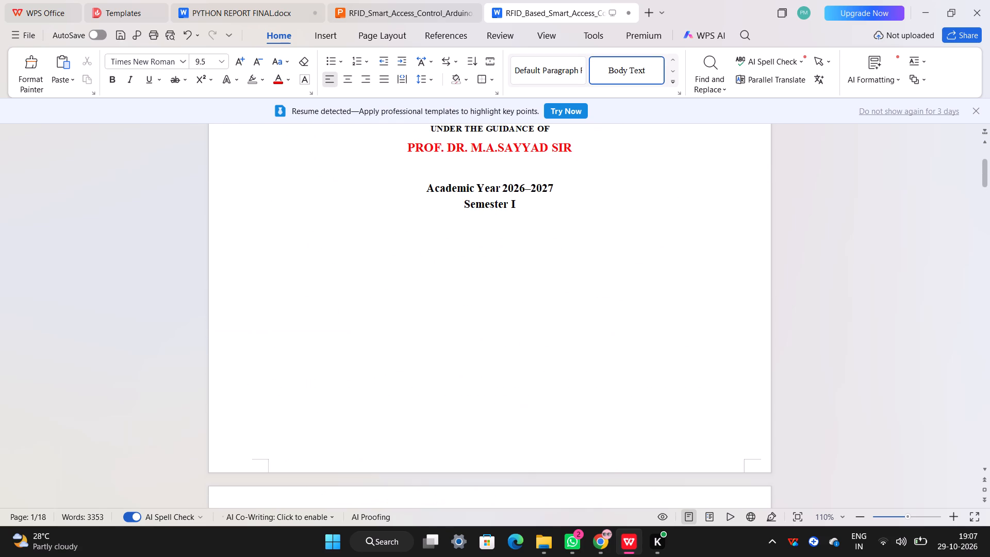
{"action": "scroll", "coordinate": [473, 243], "scroll_direction": "up", "scroll_amount": 4}
{"action": "left_click_drag", "start_coordinate": [445, 250], "coordinate": [545, 295]}
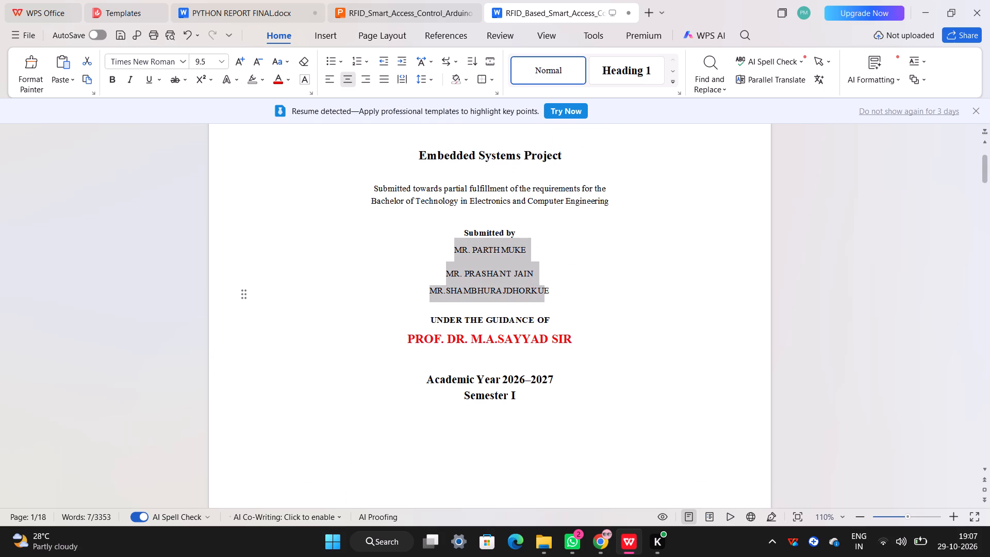
{"action": "left_click_drag", "start_coordinate": [545, 295], "coordinate": [551, 295]}
{"action": "key", "text": "ctrl+c"}
Paste the three copied student name lines on a new line below "submitted by" on the Certificate page.
{"action": "scroll", "coordinate": [674, 312], "scroll_direction": "down", "scroll_amount": 13}
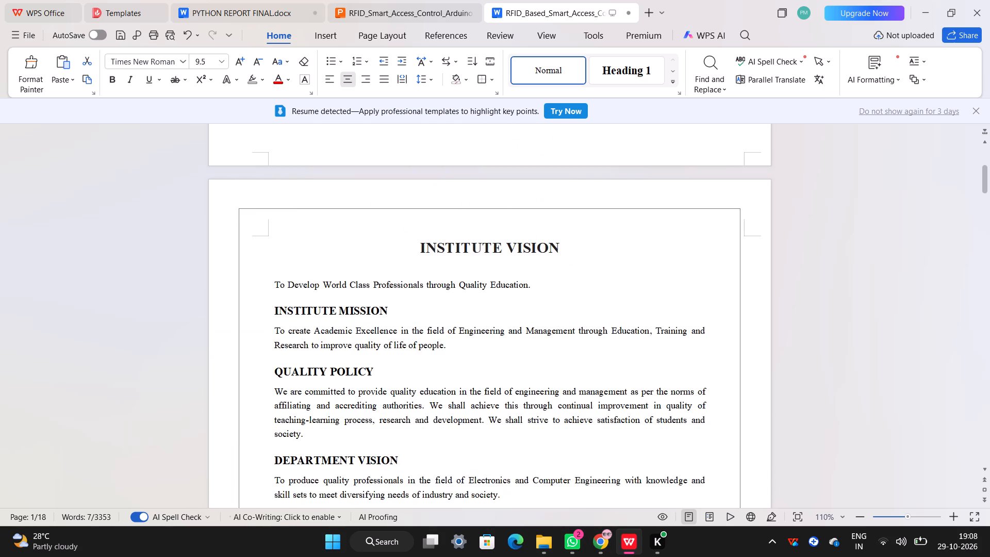
{"action": "scroll", "coordinate": [564, 376], "scroll_direction": "down", "scroll_amount": 11}
{"action": "scroll", "coordinate": [504, 385], "scroll_direction": "down", "scroll_amount": 10}
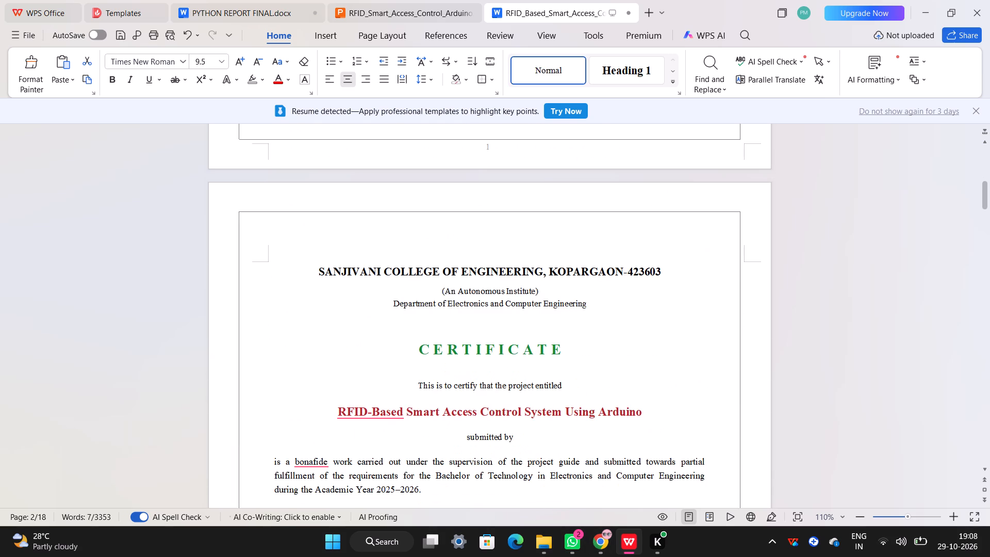
{"action": "scroll", "coordinate": [555, 385], "scroll_direction": "down", "scroll_amount": 2}
{"action": "left_click", "coordinate": [521, 359]}
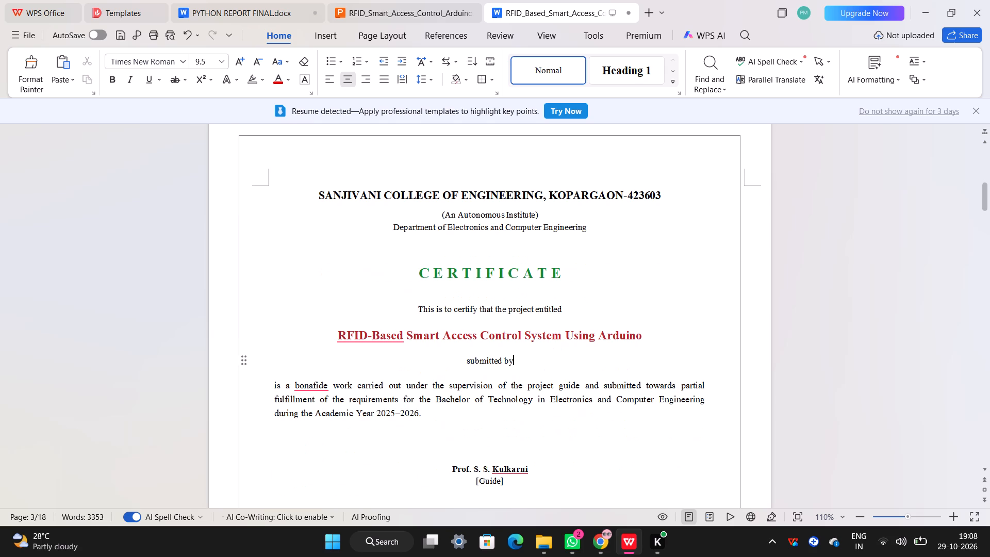
{"action": "key", "text": "Return"}
{"action": "key", "text": "ctrl+v"}
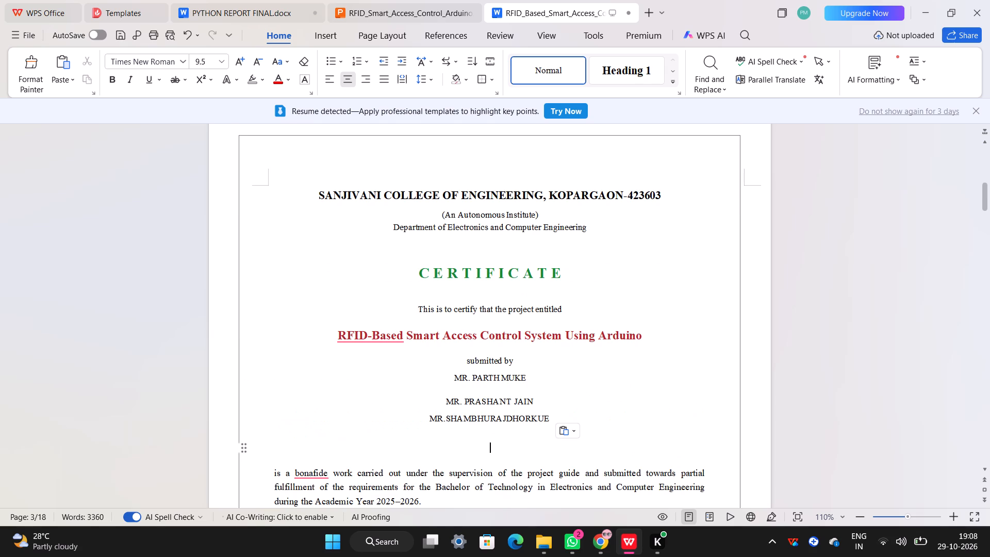
Replace the guide's name above [Guide] on the Certificate page with the cover page guide's name, titled "Prof. Dr." and ending in "Sir".
{"action": "scroll", "coordinate": [518, 361], "scroll_direction": "down", "scroll_amount": 3}
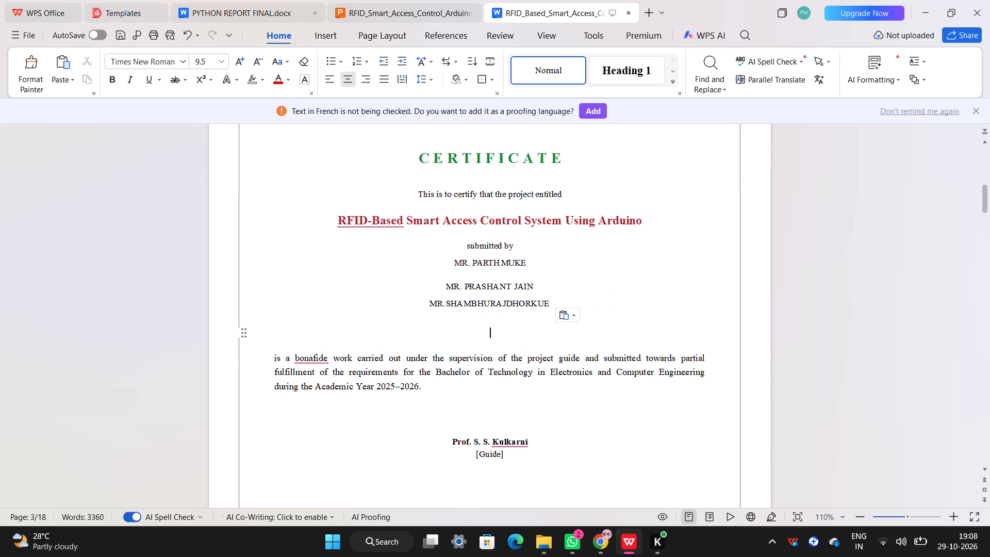
{"action": "scroll", "coordinate": [550, 415], "scroll_direction": "down", "scroll_amount": 2}
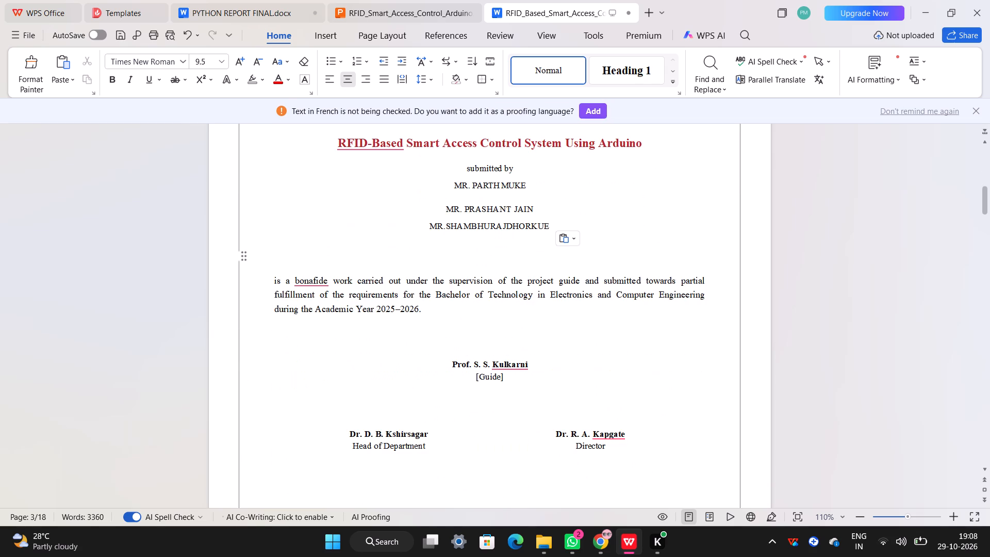
{"action": "left_click_drag", "start_coordinate": [449, 366], "coordinate": [536, 366]}
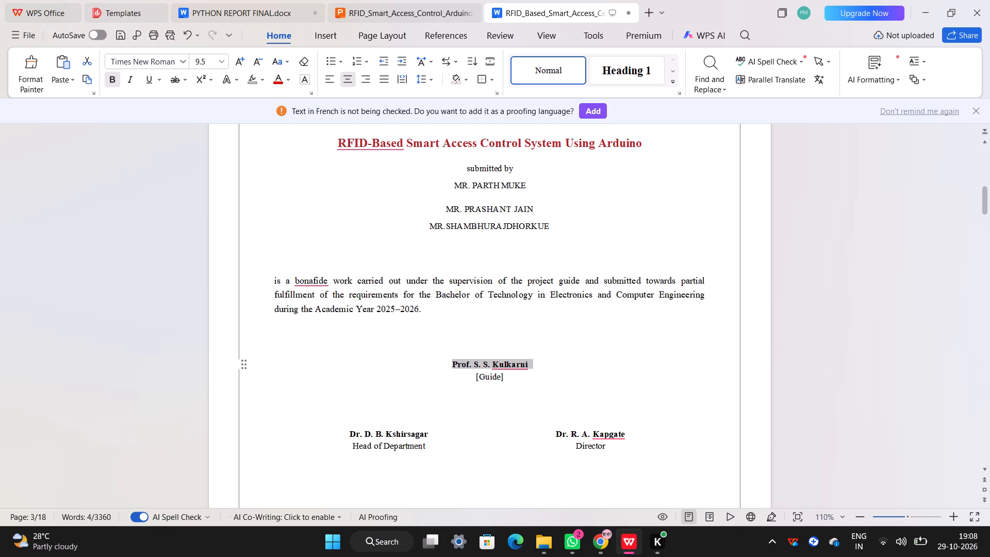
{"action": "left_click_drag", "start_coordinate": [536, 366], "coordinate": [535, 354]}
{"action": "left_click", "coordinate": [548, 351]}
{"action": "left_click", "coordinate": [530, 366]}
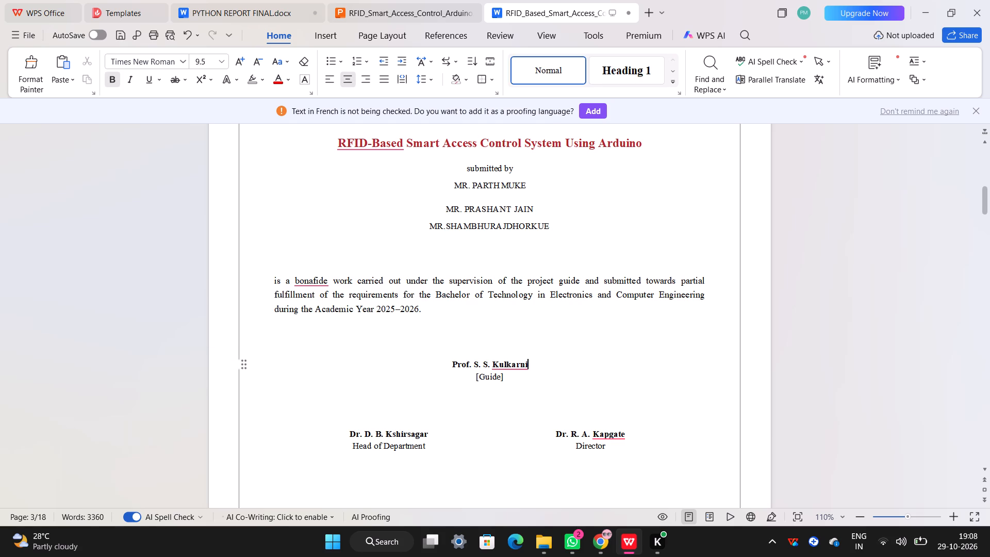
{"action": "key", "text": "BackSpace"}
{"action": "key", "text": "BackSpace"}
{"action": "key", "text": "BackSpace"}
{"action": "key", "text": "BackSpace"}
{"action": "key", "text": "BackSpace"}
{"action": "key", "text": "BackSpace"}
{"action": "key", "text": "BackSpace"}
{"action": "key", "text": "BackSpace"}
{"action": "key", "text": "BackSpace"}
{"action": "key", "text": "BackSpace"}
{"action": "key", "text": "BackSpace"}
{"action": "key", "text": "BackSpace"}
{"action": "key", "text": "BackSpace"}
{"action": "key", "text": "BackSpace"}
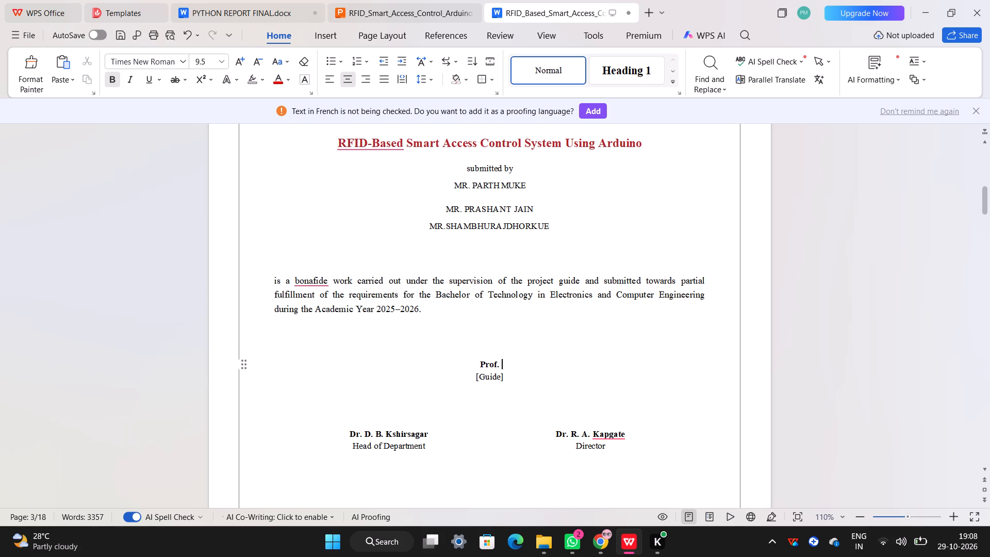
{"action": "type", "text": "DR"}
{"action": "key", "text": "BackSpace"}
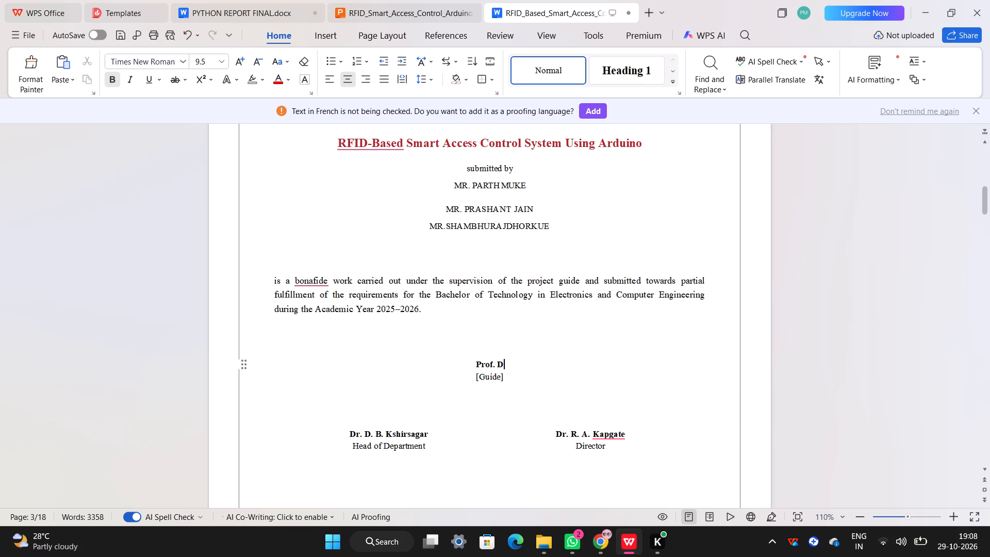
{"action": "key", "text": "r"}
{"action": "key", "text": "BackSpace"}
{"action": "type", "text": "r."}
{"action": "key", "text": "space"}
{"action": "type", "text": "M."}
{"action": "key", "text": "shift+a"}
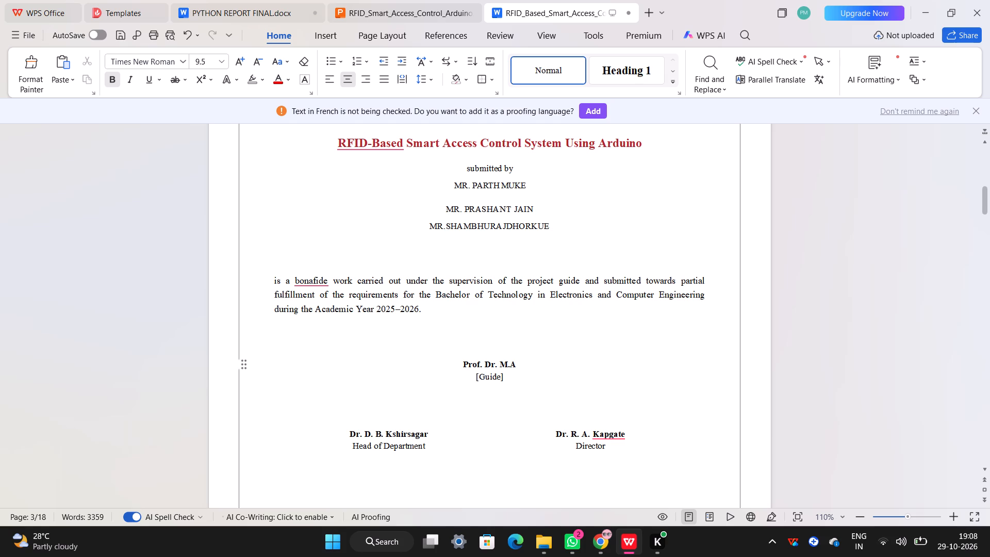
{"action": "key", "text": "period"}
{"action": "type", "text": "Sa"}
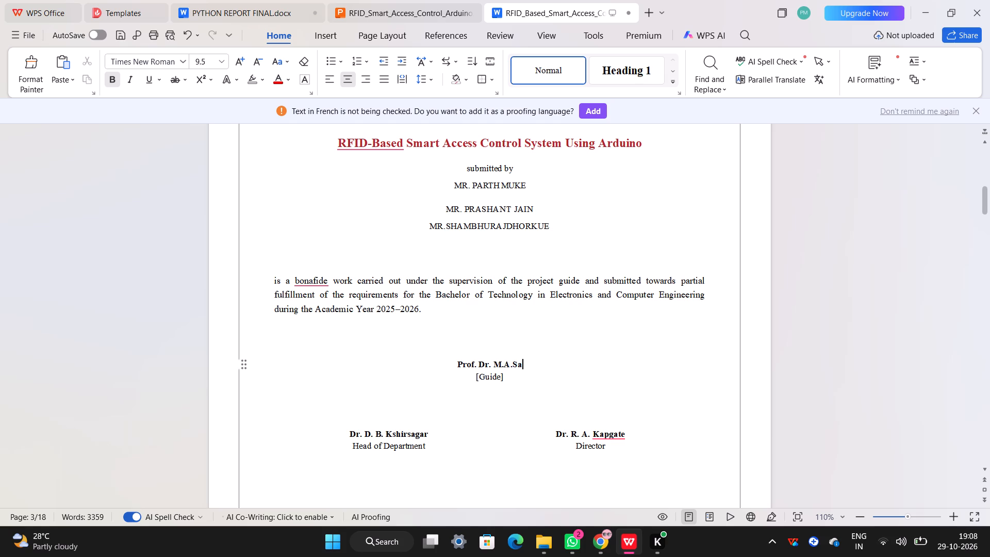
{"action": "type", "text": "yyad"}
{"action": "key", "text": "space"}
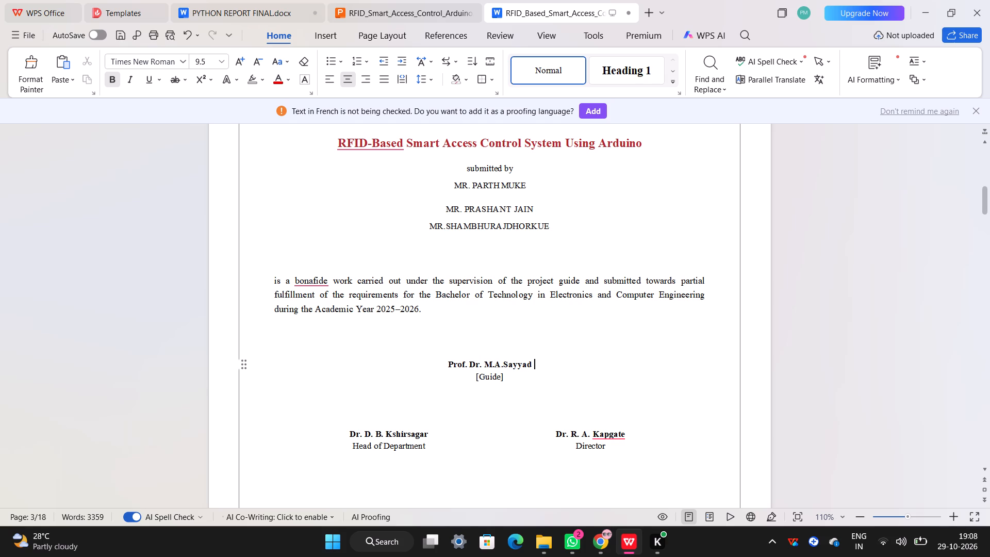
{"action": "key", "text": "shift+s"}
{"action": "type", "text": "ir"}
Replace the project guide's name in the first Acknowledgement paragraph with the new guide's name, titled "Prof.Dr." and without "Sir".
{"action": "scroll", "coordinate": [505, 313], "scroll_direction": "down", "scroll_amount": 1}
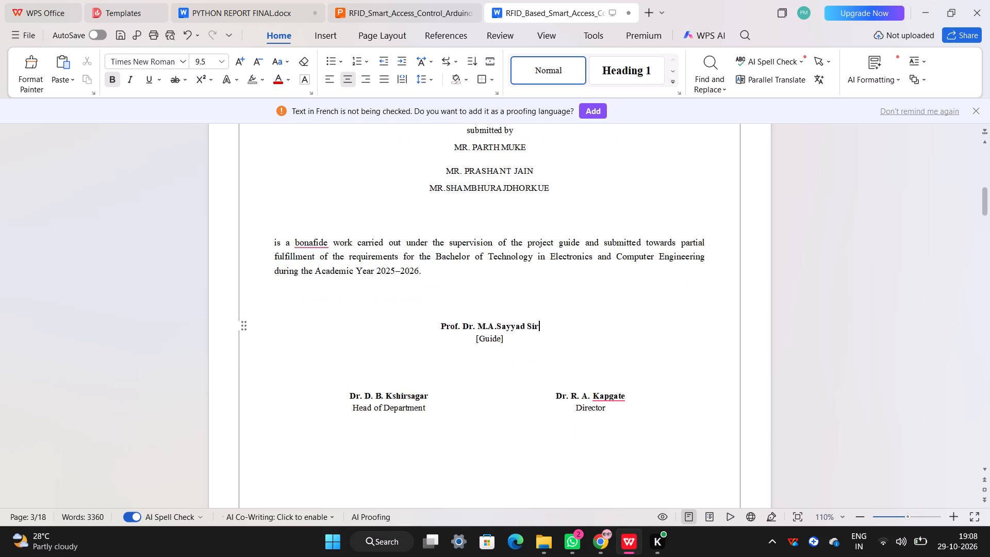
{"action": "scroll", "coordinate": [505, 315], "scroll_direction": "down", "scroll_amount": 1}
{"action": "scroll", "coordinate": [531, 341], "scroll_direction": "up", "scroll_amount": 2}
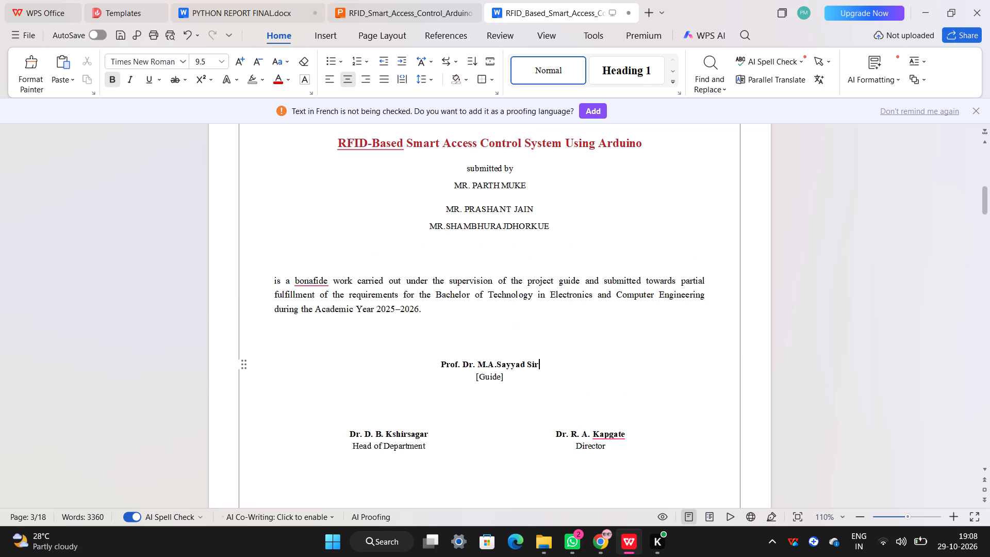
{"action": "scroll", "coordinate": [536, 340], "scroll_direction": "up", "scroll_amount": 1}
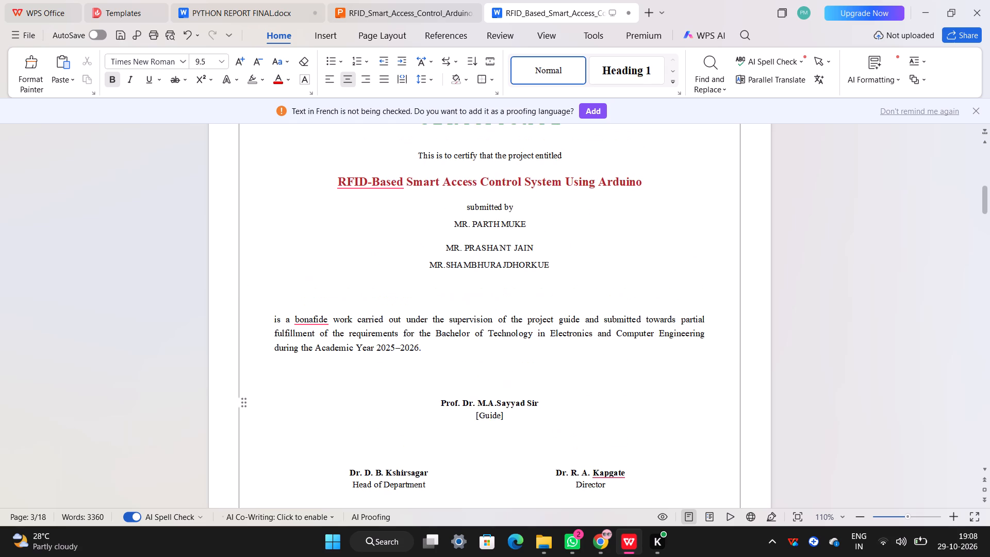
{"action": "scroll", "coordinate": [525, 333], "scroll_direction": "down", "scroll_amount": 7}
{"action": "scroll", "coordinate": [481, 313], "scroll_direction": "down", "scroll_amount": 5}
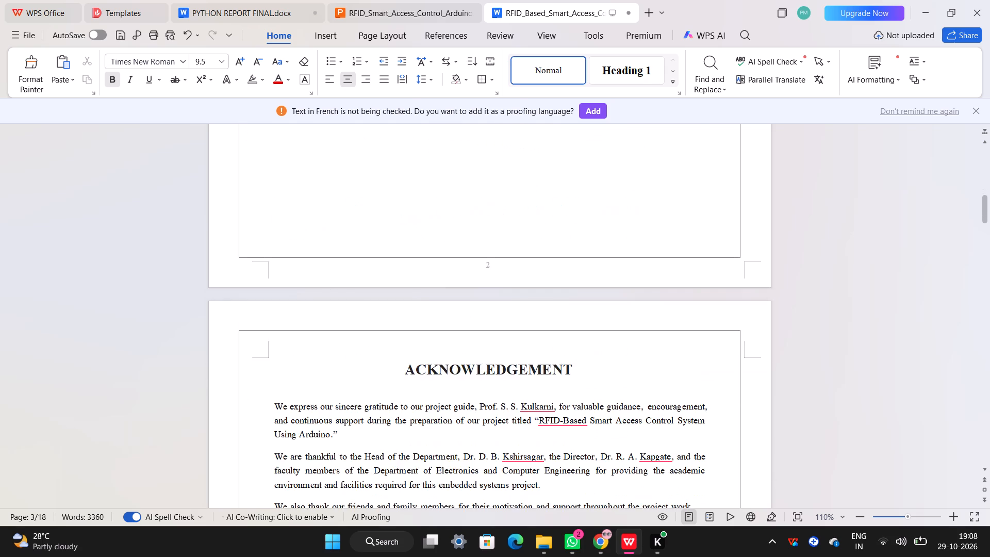
{"action": "scroll", "coordinate": [447, 290], "scroll_direction": "down", "scroll_amount": 5}
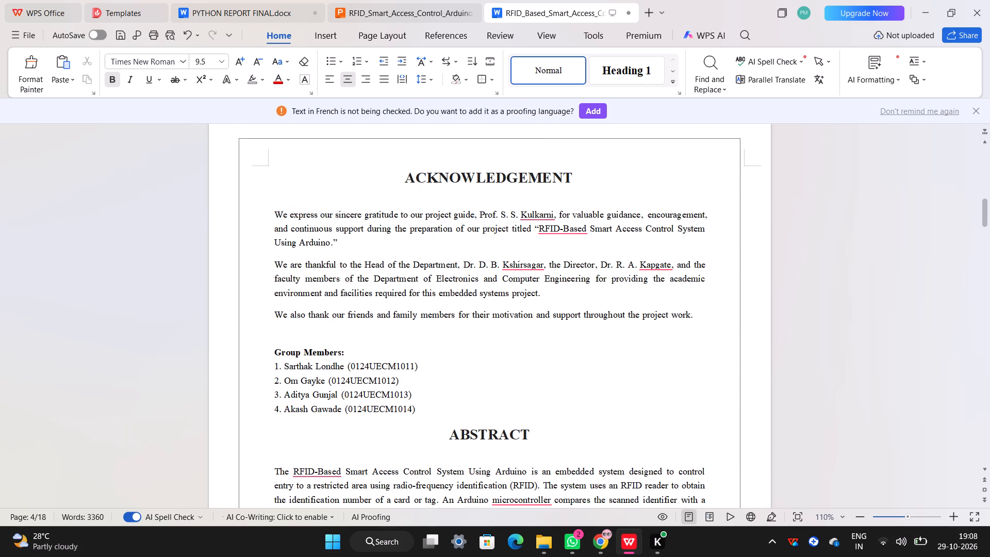
{"action": "left_click_drag", "start_coordinate": [552, 212], "coordinate": [485, 213]}
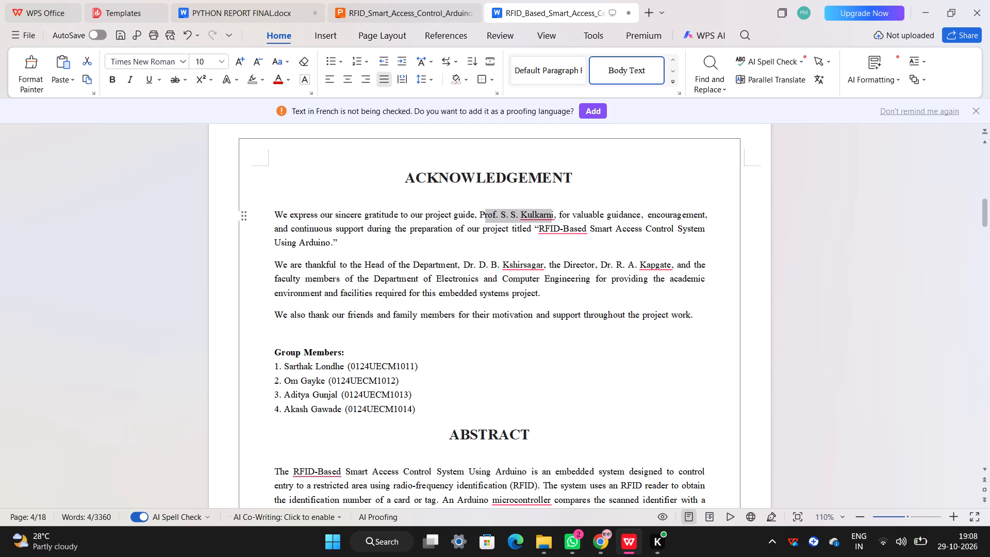
{"action": "left_click_drag", "start_coordinate": [485, 213], "coordinate": [480, 214]}
{"action": "key", "text": "BackSpace"}
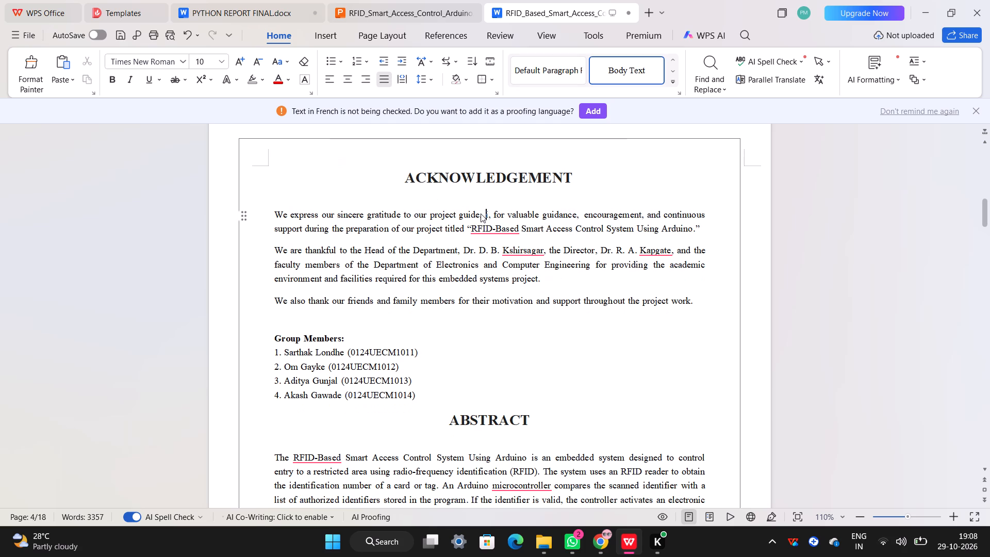
{"action": "key", "text": "Delete"}
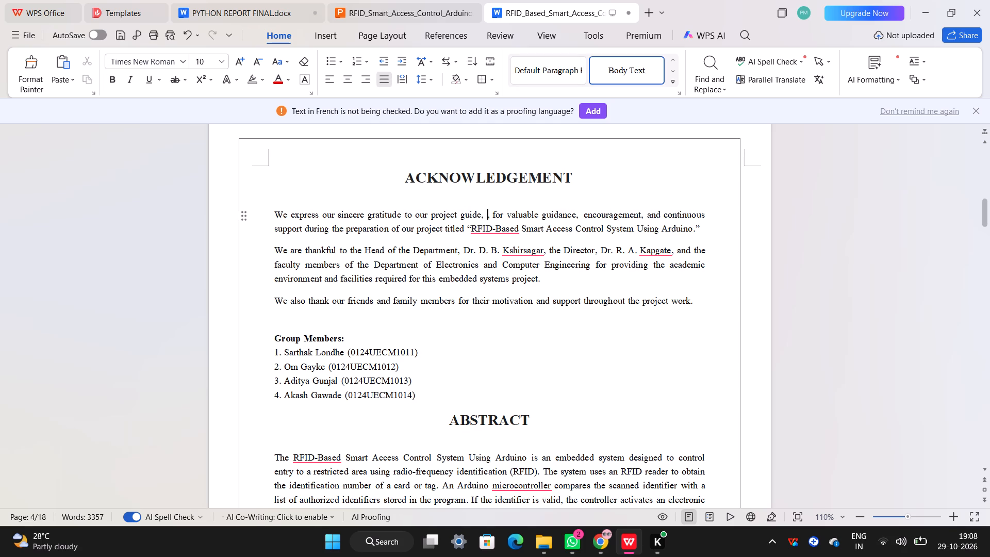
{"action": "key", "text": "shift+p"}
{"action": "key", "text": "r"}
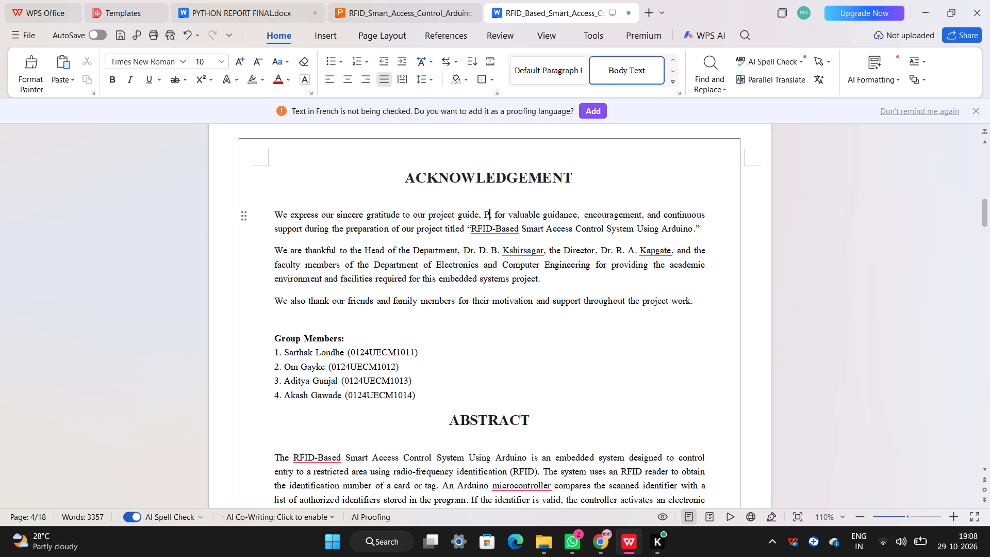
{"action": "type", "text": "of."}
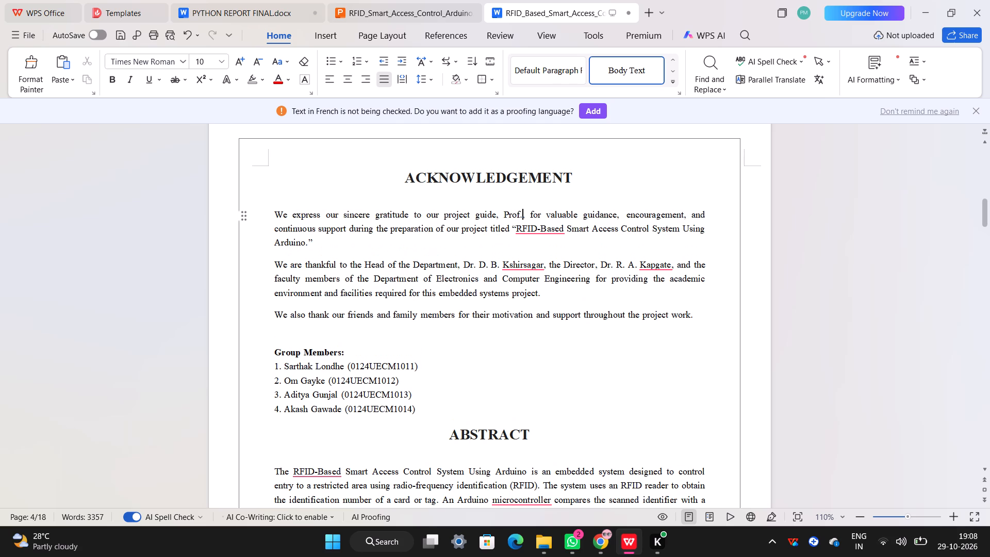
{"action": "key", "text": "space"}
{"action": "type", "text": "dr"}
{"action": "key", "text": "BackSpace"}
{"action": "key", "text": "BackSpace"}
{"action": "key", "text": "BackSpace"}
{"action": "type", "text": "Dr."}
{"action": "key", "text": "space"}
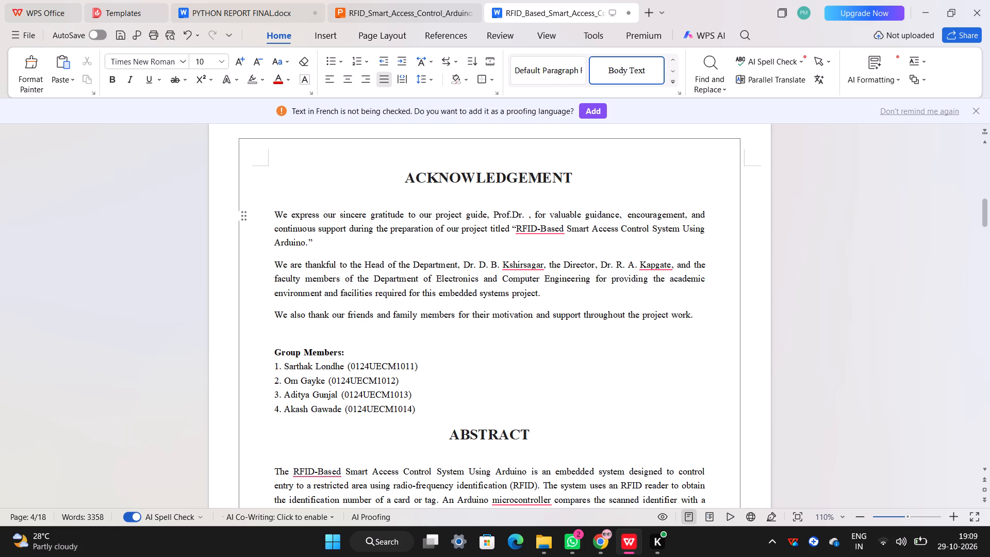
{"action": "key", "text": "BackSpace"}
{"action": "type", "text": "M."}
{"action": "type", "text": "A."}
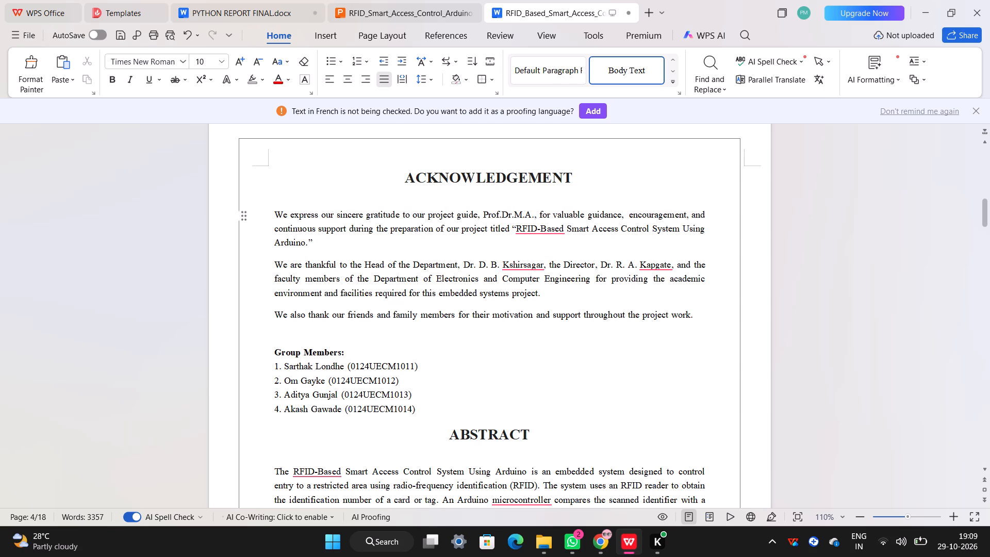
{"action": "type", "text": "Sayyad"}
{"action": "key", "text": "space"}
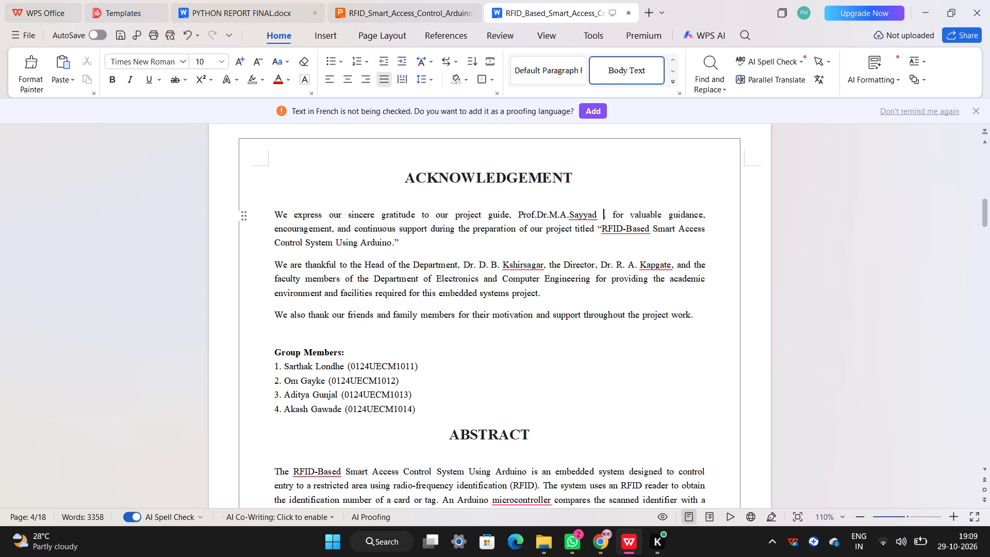
Delete the four student names with their roll numbers under Group Members in the Acknowledgement.
{"action": "scroll", "coordinate": [351, 284], "scroll_direction": "down", "scroll_amount": 2}
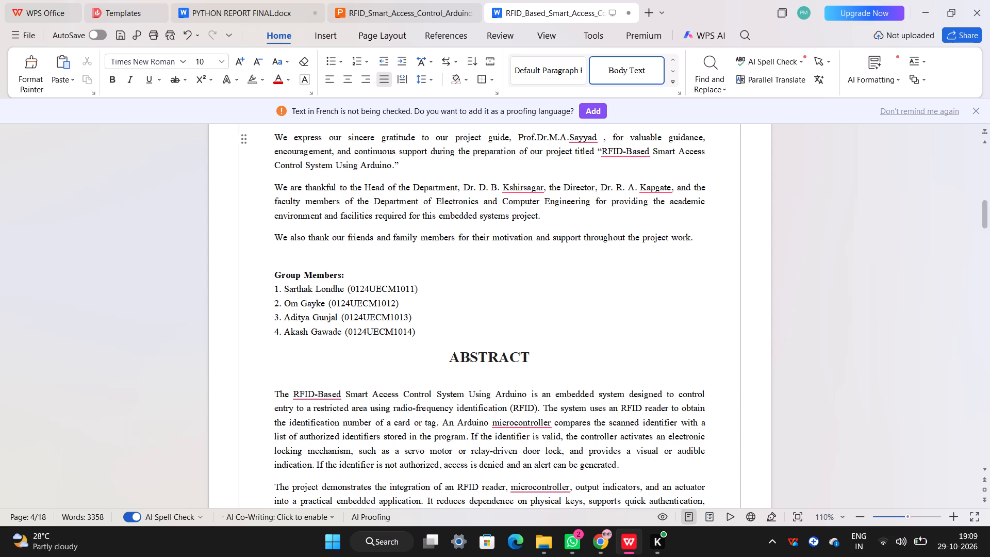
{"action": "left_click_drag", "start_coordinate": [284, 287], "coordinate": [424, 340]}
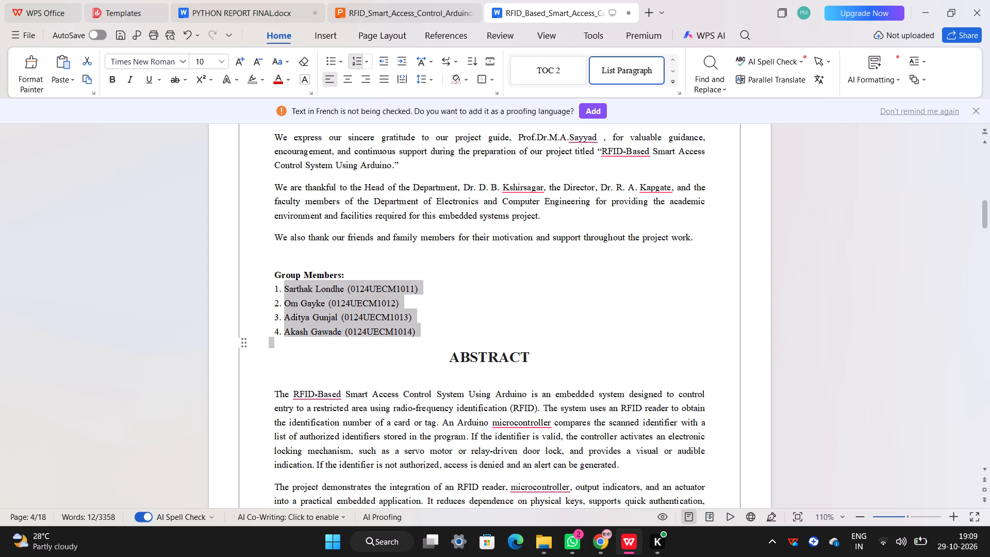
{"action": "left_click_drag", "start_coordinate": [424, 340], "coordinate": [426, 333]}
{"action": "key", "text": "BackSpace"}
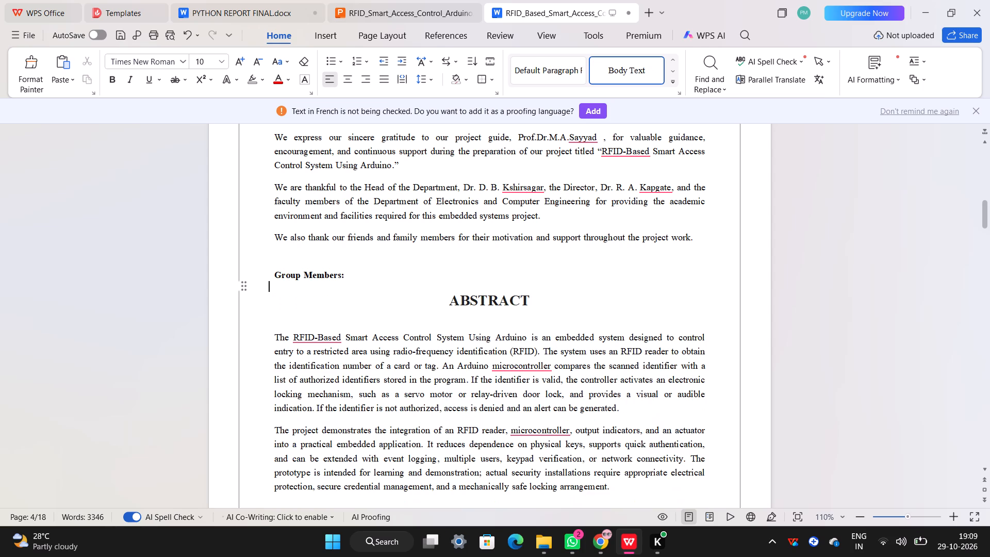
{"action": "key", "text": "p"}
{"action": "key", "text": "BackSpace"}
Start a numbered list in the 1) 2) 3) style under Group Members and enter the first student's name.
{"action": "left_click", "coordinate": [366, 63]}
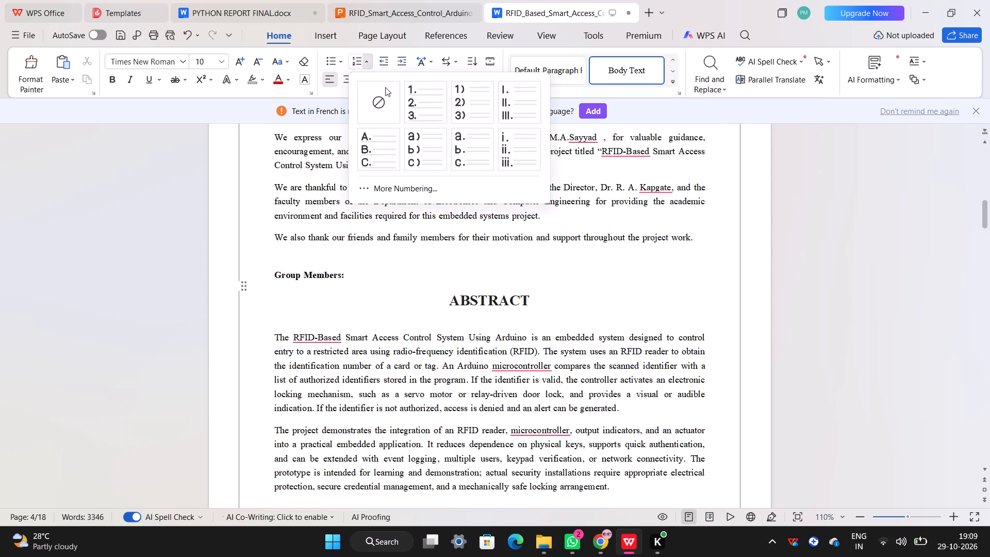
{"action": "left_click", "coordinate": [460, 110]}
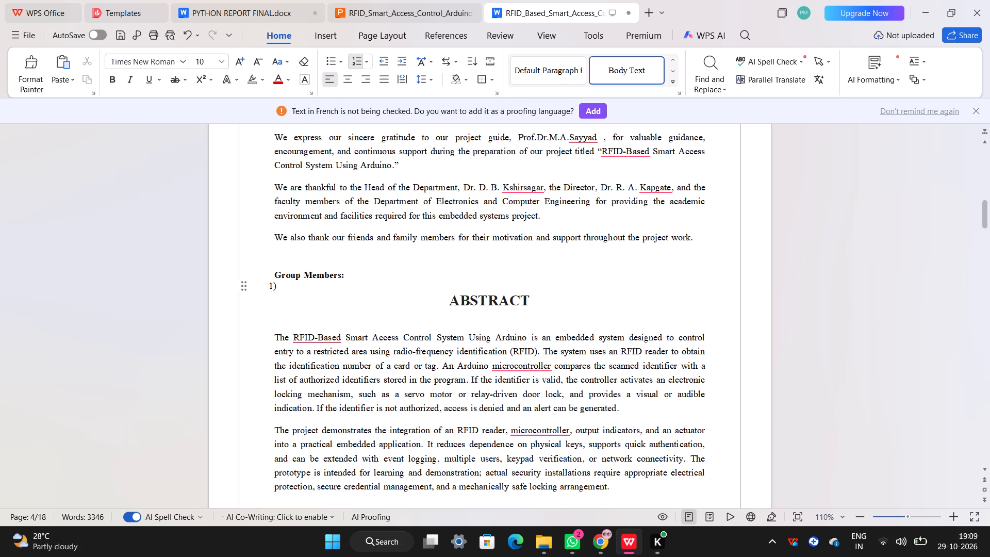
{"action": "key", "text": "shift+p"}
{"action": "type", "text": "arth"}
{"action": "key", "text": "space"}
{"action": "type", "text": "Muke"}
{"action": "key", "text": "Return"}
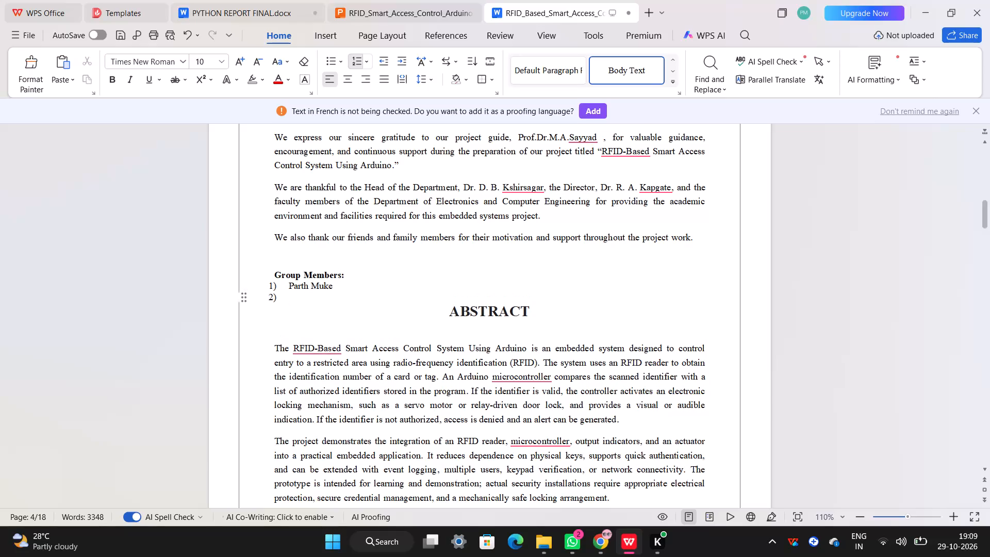
Enter the second and third students' names as items 2) and 3) of the Group Members list.
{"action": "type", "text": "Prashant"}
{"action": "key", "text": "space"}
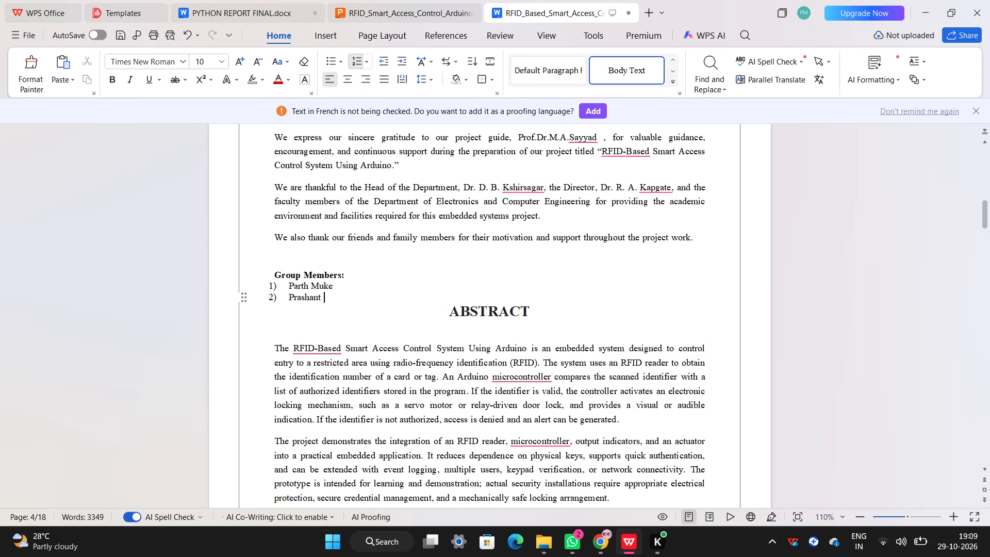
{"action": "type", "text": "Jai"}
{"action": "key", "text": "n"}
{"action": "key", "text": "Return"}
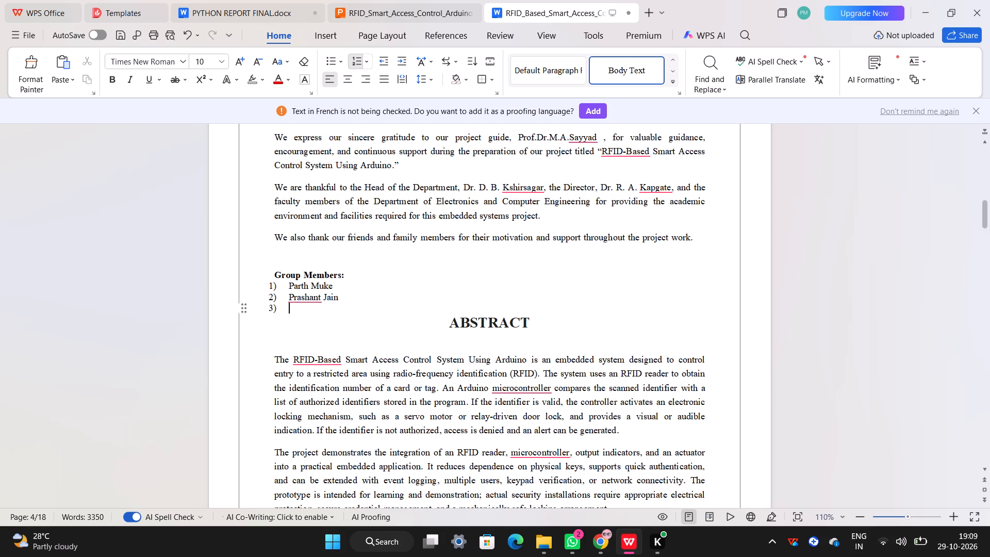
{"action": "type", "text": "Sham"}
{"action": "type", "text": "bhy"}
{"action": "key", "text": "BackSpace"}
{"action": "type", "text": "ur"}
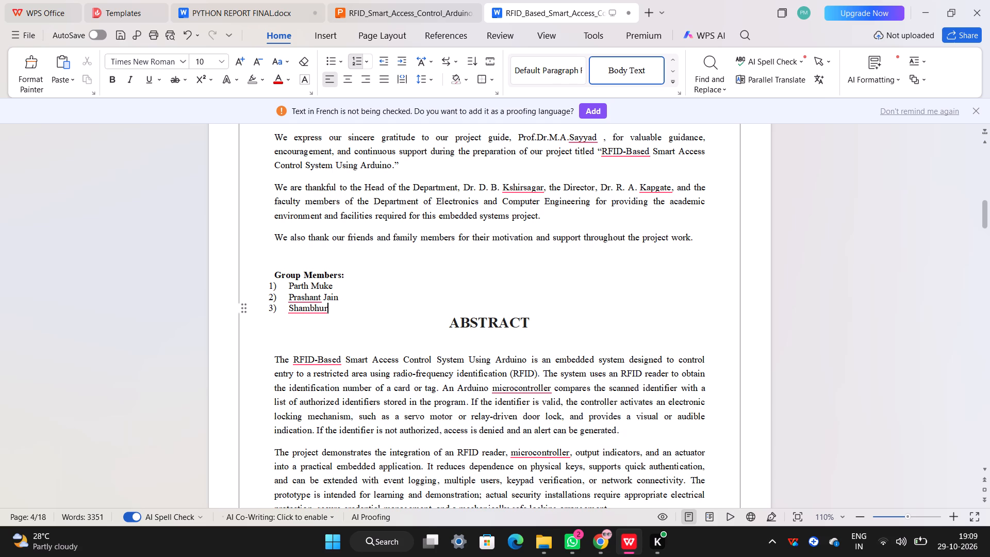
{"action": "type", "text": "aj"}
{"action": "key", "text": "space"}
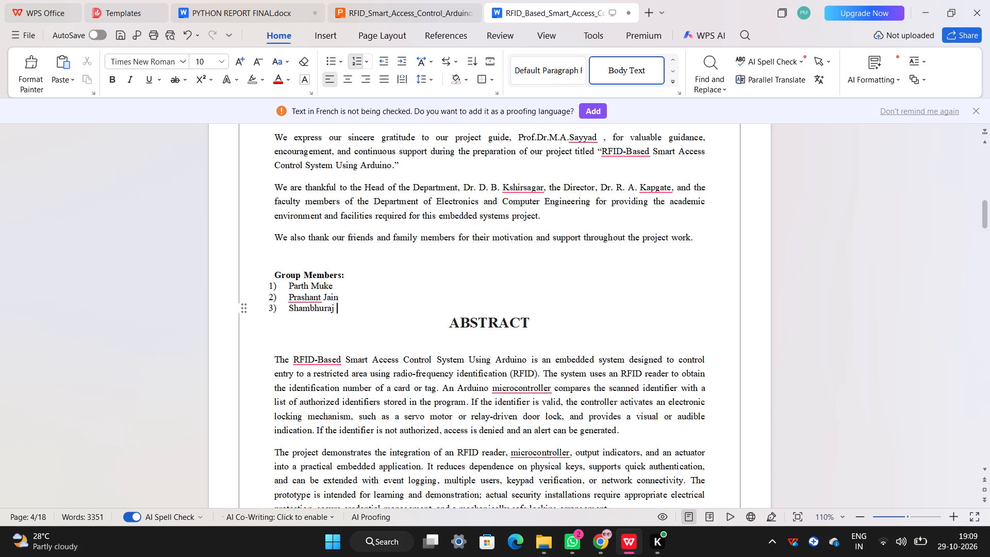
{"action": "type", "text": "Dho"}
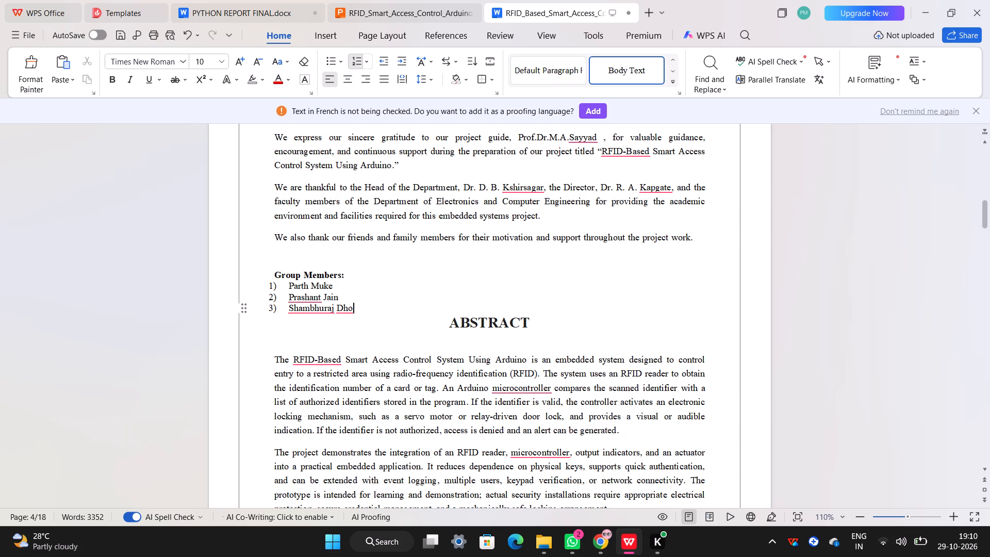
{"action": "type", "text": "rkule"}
Add a space after the second student's name in the Group Members list.
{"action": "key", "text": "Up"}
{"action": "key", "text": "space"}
{"action": "scroll", "coordinate": [520, 168], "scroll_direction": "up", "scroll_amount": 1}
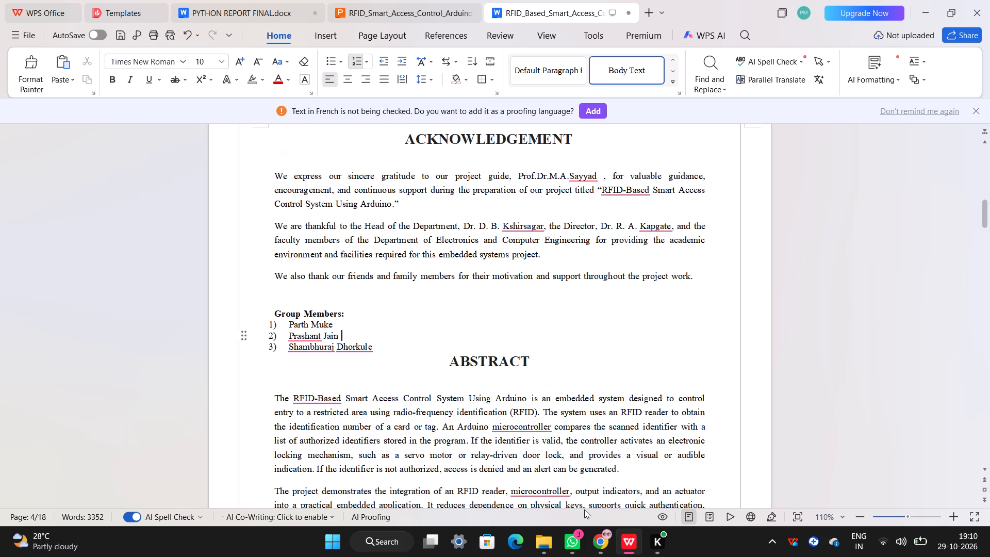
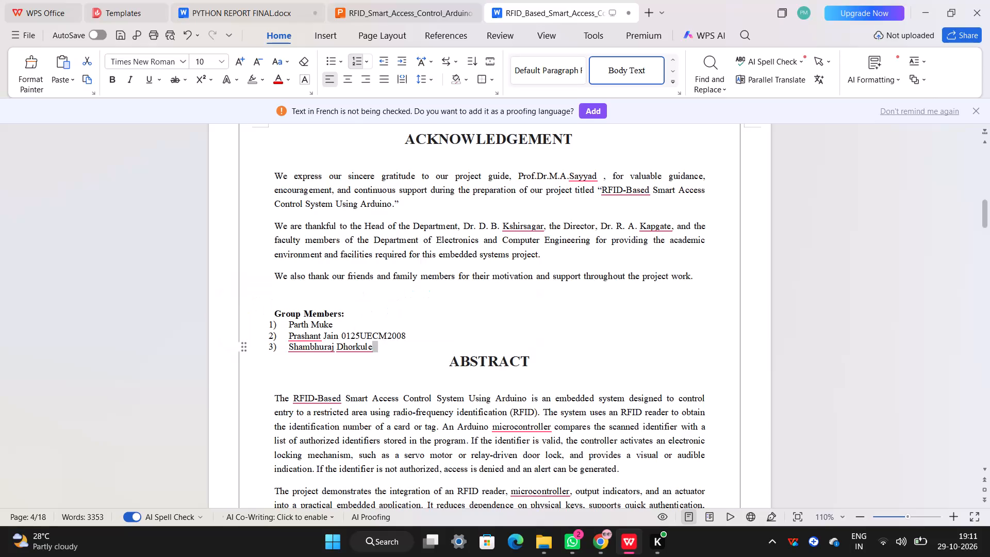
Paste the third student's roll number after their name in item 3) of the Group Members list.
{"action": "key", "text": "ctrl+v"}
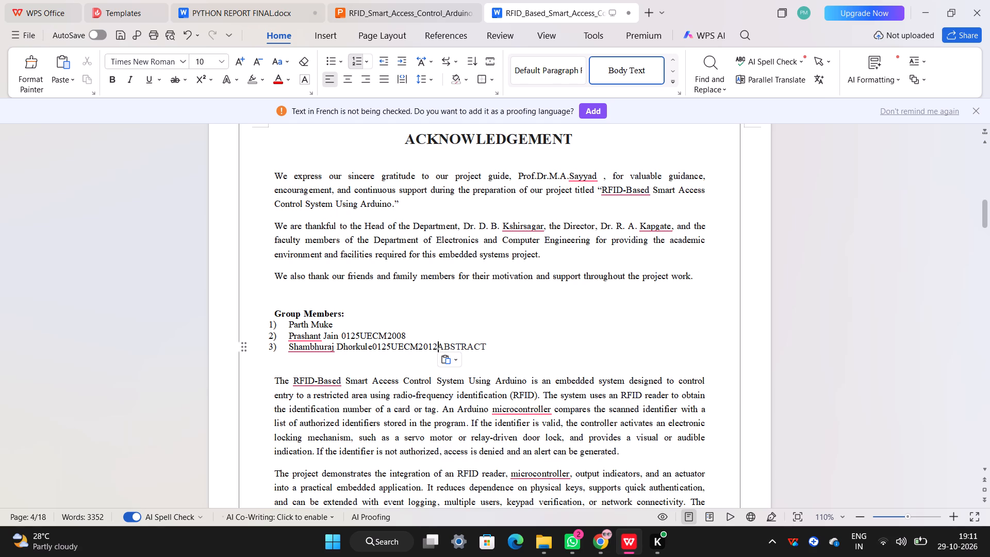
Split ABSTRACT off from item 3) onto its own unnumbered line below the Group Members list.
{"action": "left_click", "coordinate": [373, 344]}
{"action": "key", "text": "Right"}
{"action": "key", "text": "Right"}
{"action": "key", "text": "Right"}
{"action": "key", "text": "Right"}
{"action": "key", "text": "Right"}
{"action": "key", "text": "Right"}
{"action": "key", "text": "Right"}
{"action": "key", "text": "Right"}
{"action": "key", "text": "Right"}
{"action": "key", "text": "Right"}
{"action": "key", "text": "Right"}
{"action": "key", "text": "Right"}
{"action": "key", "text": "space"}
{"action": "key", "text": "Return"}
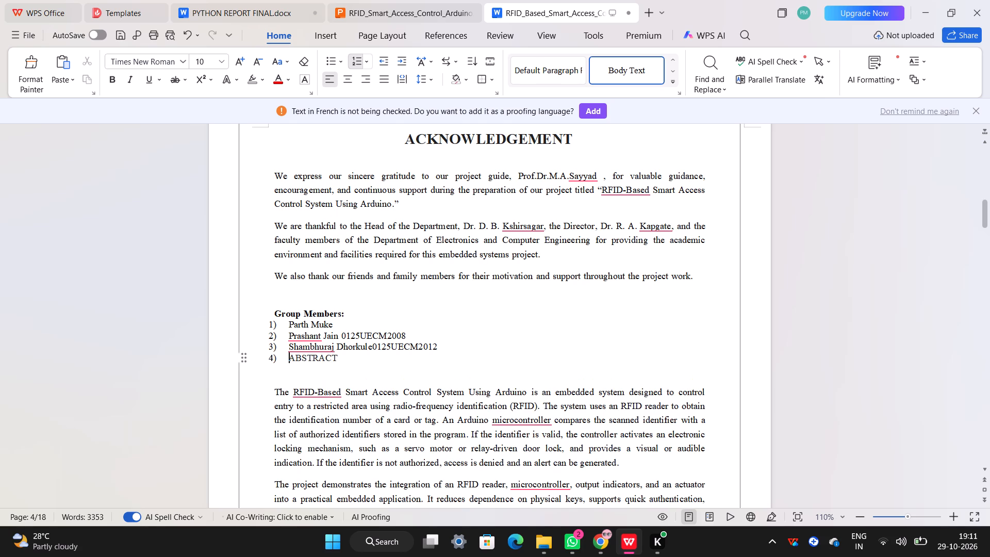
{"action": "key", "text": "BackSpace"}
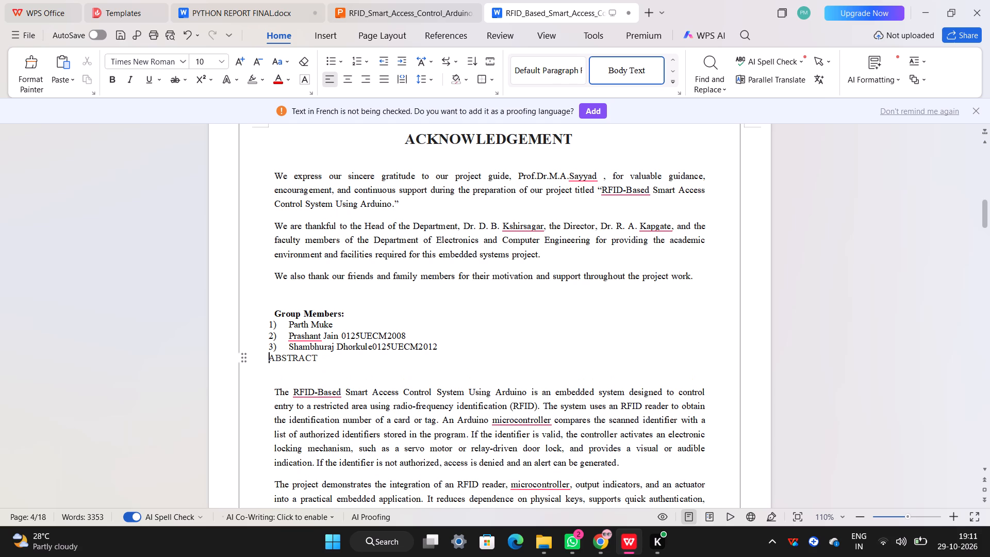
Centre the ABSTRACT heading below the Group Members list.
{"action": "left_click_drag", "start_coordinate": [267, 359], "coordinate": [321, 359]}
{"action": "left_click", "coordinate": [345, 78]}
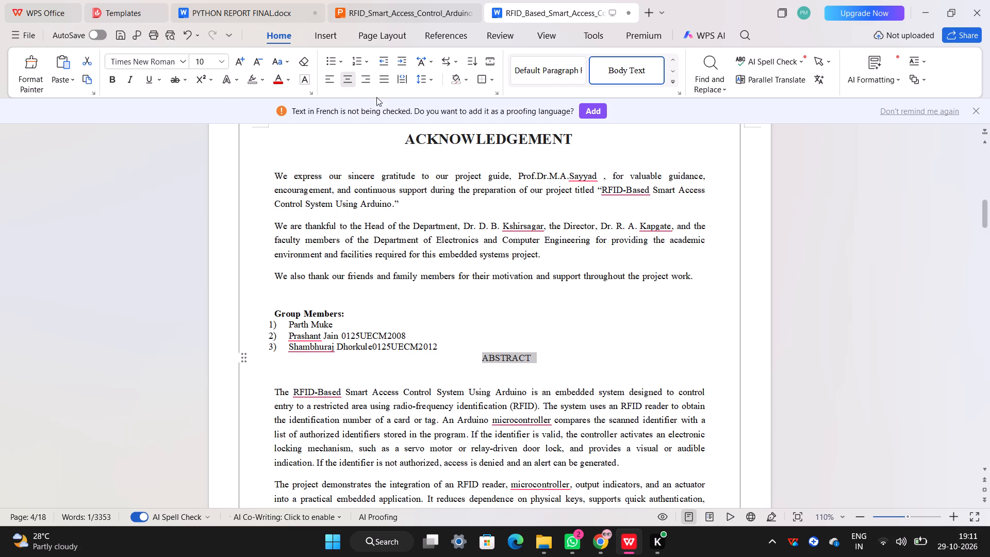
{"action": "left_click", "coordinate": [947, 309]}
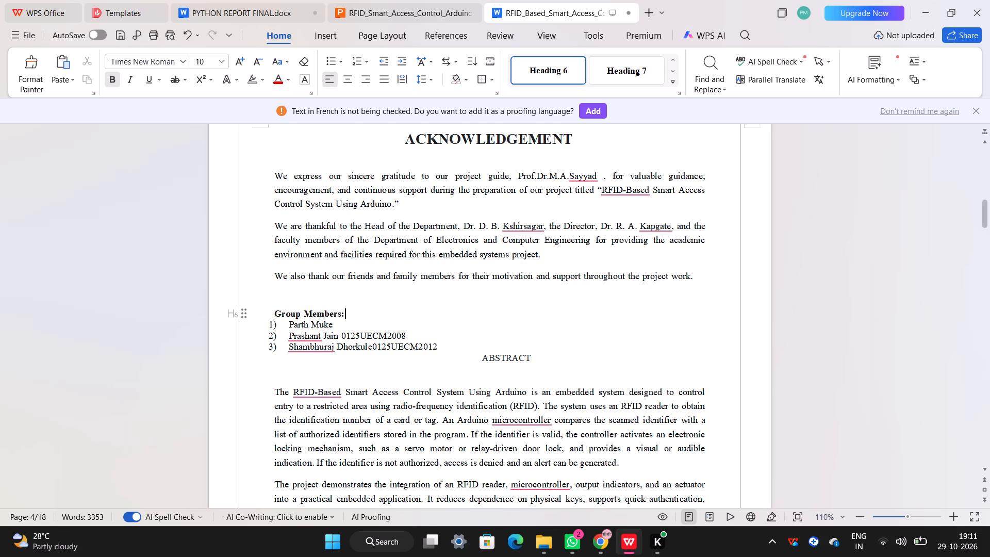
Insert an opening parenthesis before the second student's roll number in the Group Members list.
{"action": "left_click", "coordinate": [339, 336]}
{"action": "left_click", "coordinate": [339, 336]}
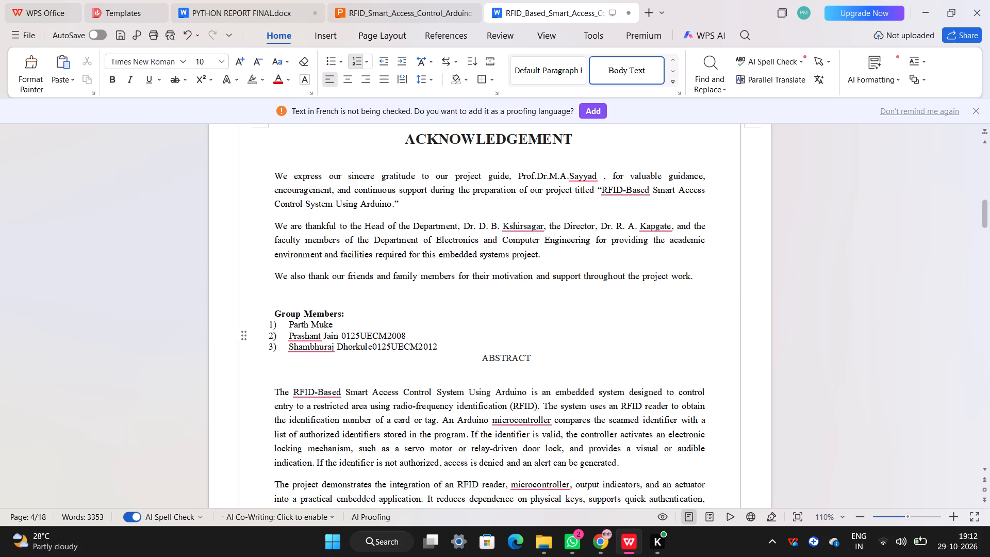
{"action": "key", "text": "Right"}
{"action": "key", "text": "shift+parenleft"}
{"action": "key", "text": "Right"}
{"action": "key", "text": "Right"}
{"action": "key", "text": "Right"}
{"action": "key", "text": "Right"}
{"action": "key", "text": "Right"}
{"action": "key", "text": "Right"}
{"action": "key", "text": "Right"}
{"action": "key", "text": "Right"}
{"action": "key", "text": "Right"}
{"action": "key", "text": "Right"}
{"action": "key", "text": "Right"}
{"action": "key", "text": "Right"}
{"action": "key", "text": "Right"}
{"action": "key", "text": "Right"}
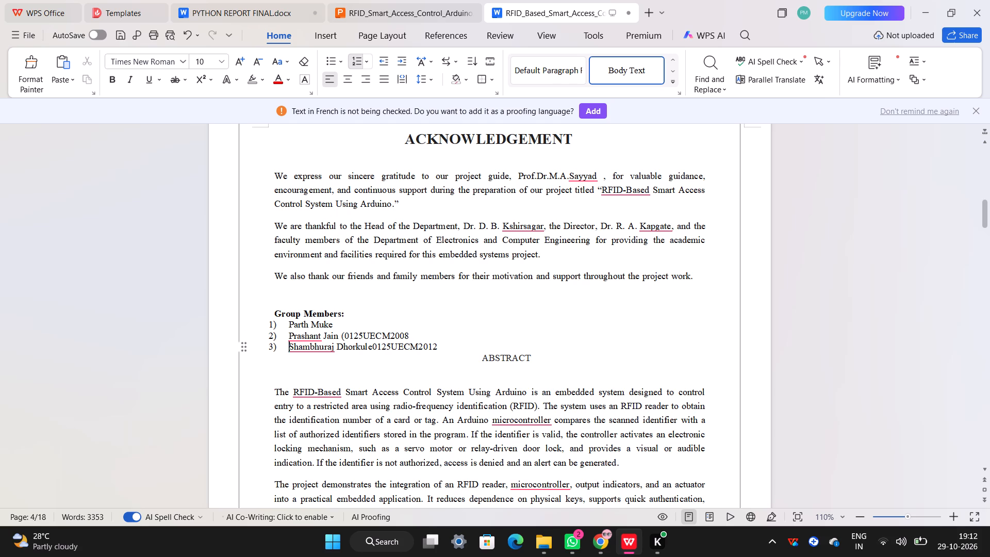
{"action": "key", "text": "Left"}
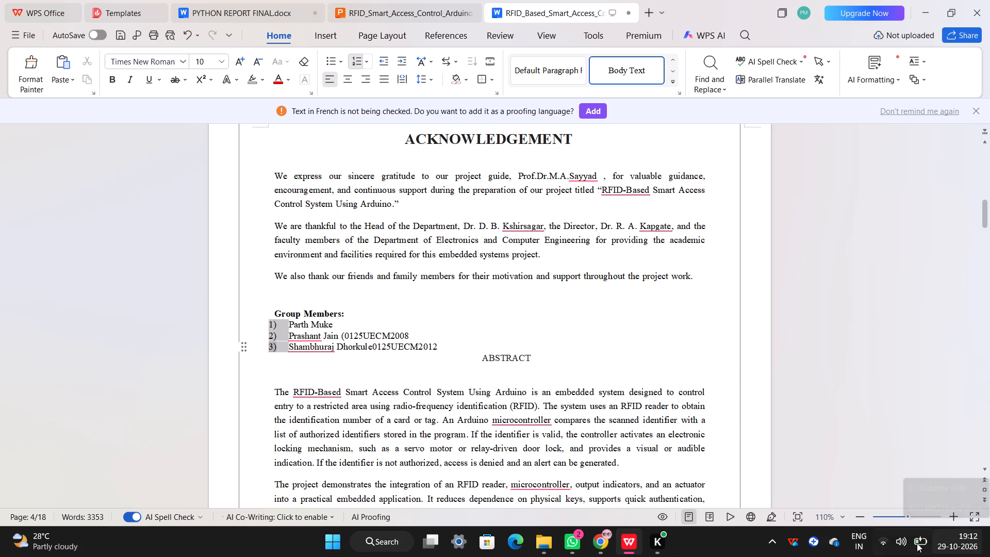
Check the Bluetooth devices in the system quick settings.
{"action": "left_click", "coordinate": [895, 540]}
{"action": "left_click", "coordinate": [882, 307]}
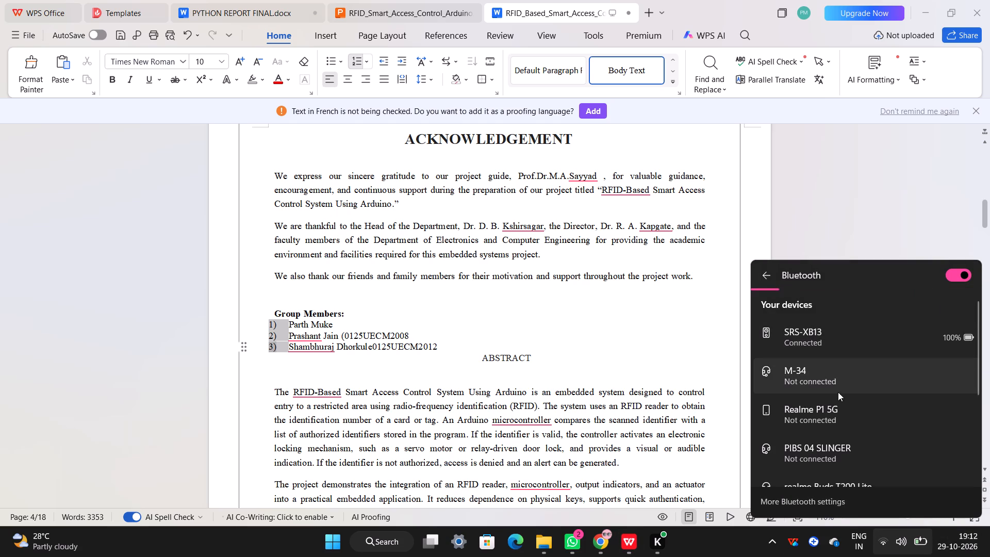
Switch to Chrome, open YouTube in a new tab and play the Roddy Theme from Jailer 2.
{"action": "left_click", "coordinate": [606, 538]}
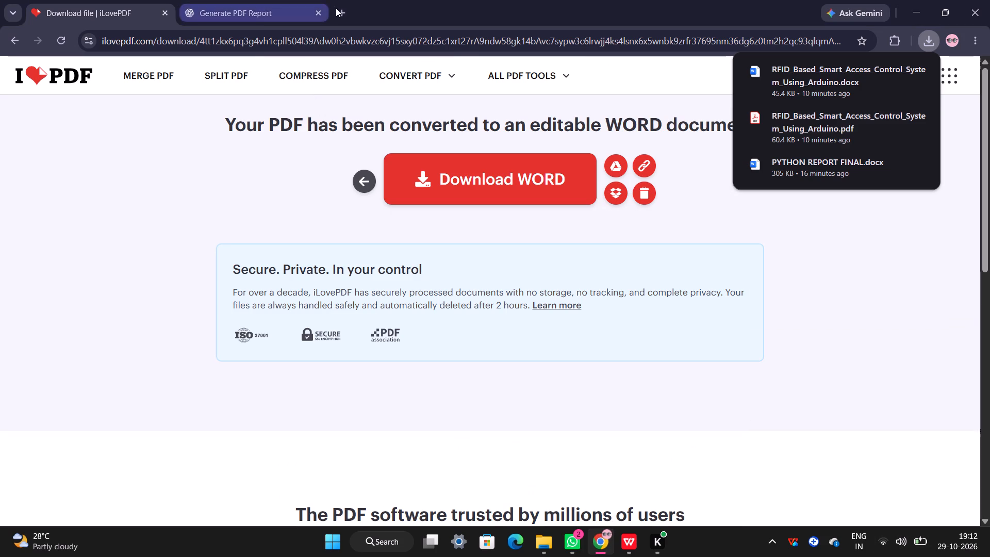
{"action": "left_click", "coordinate": [342, 13]}
{"action": "left_click", "coordinate": [411, 361]}
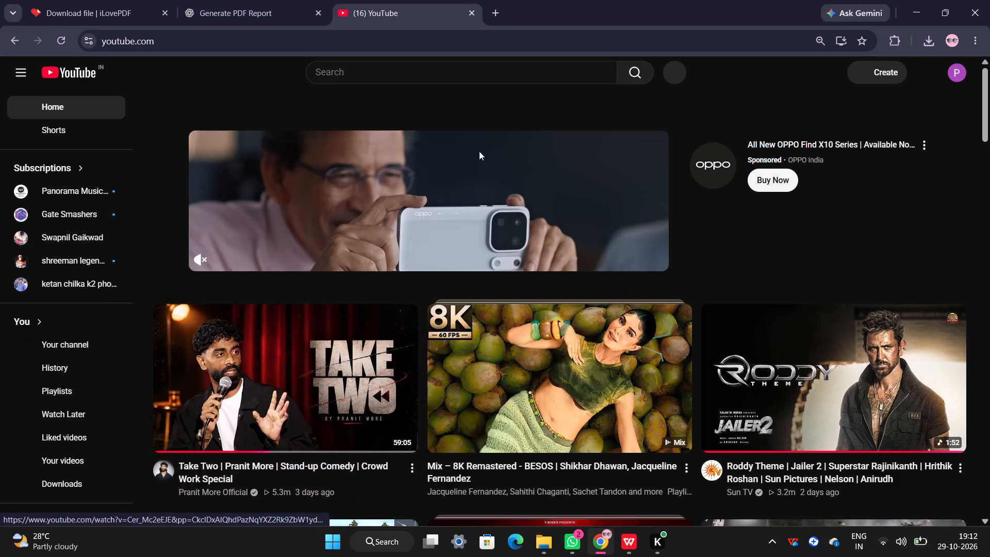
{"action": "scroll", "coordinate": [476, 189], "scroll_direction": "down", "scroll_amount": 5}
{"action": "scroll", "coordinate": [626, 221], "scroll_direction": "down", "scroll_amount": 2}
{"action": "scroll", "coordinate": [626, 221], "scroll_direction": "up", "scroll_amount": 4}
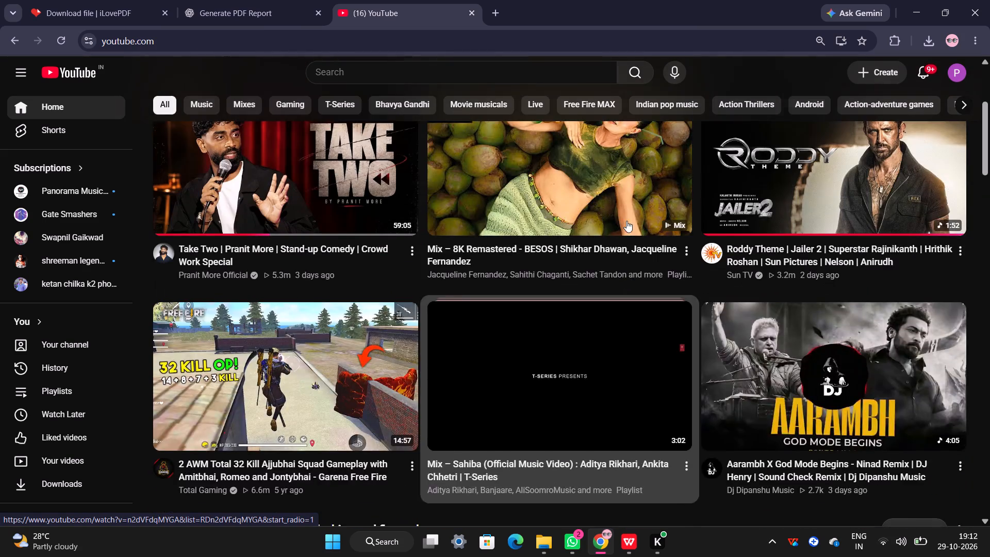
{"action": "scroll", "coordinate": [626, 222], "scroll_direction": "up", "scroll_amount": 4}
{"action": "left_click", "coordinate": [788, 373]}
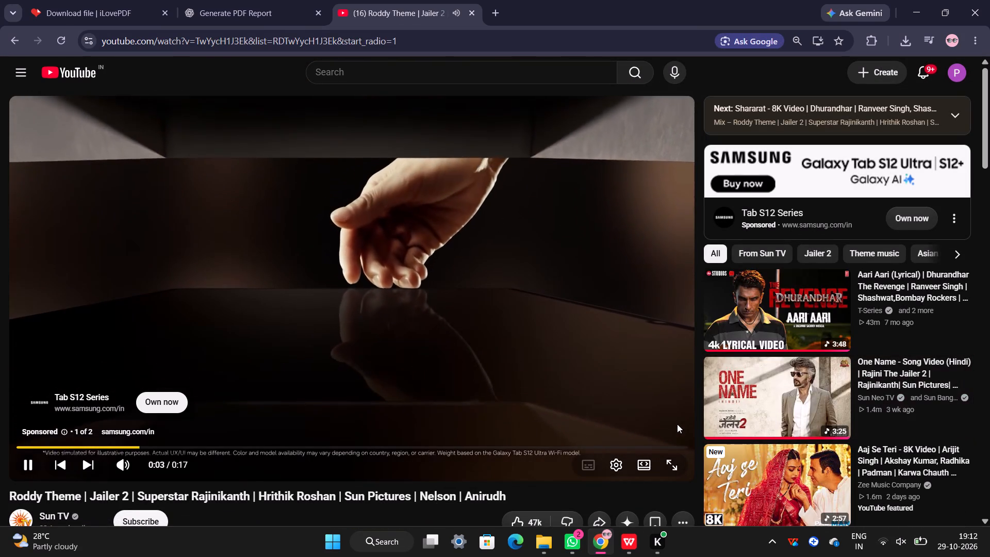
{"action": "left_click", "coordinate": [892, 112]}
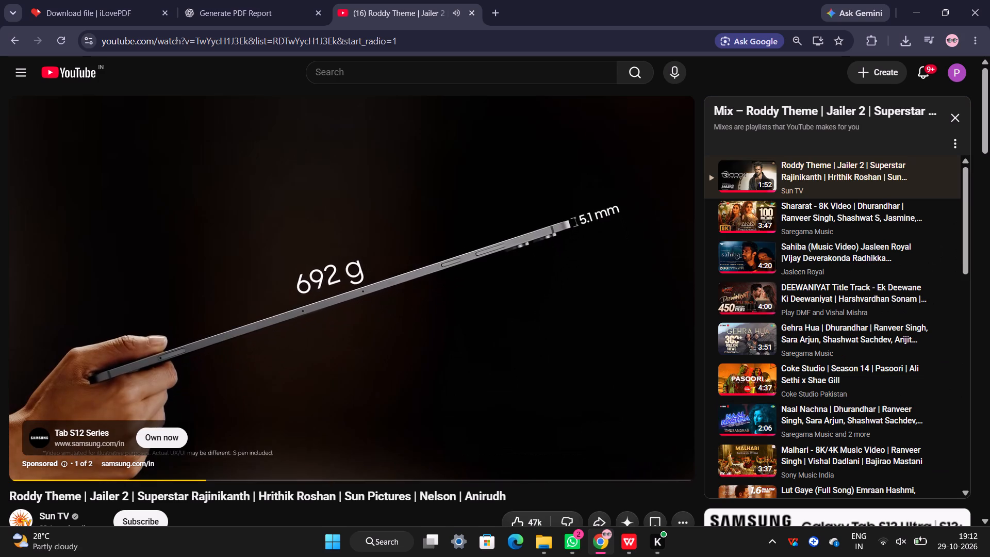
{"action": "left_click", "coordinate": [752, 181]}
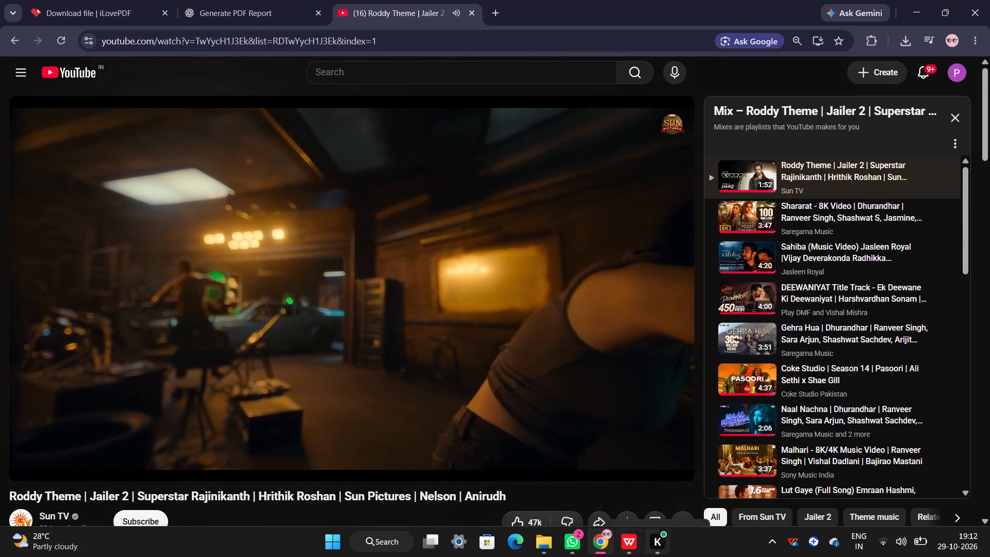
Switch back to the report in WPS Office and add a closing parenthesis after the second student's roll number.
{"action": "left_click", "coordinate": [734, 479]}
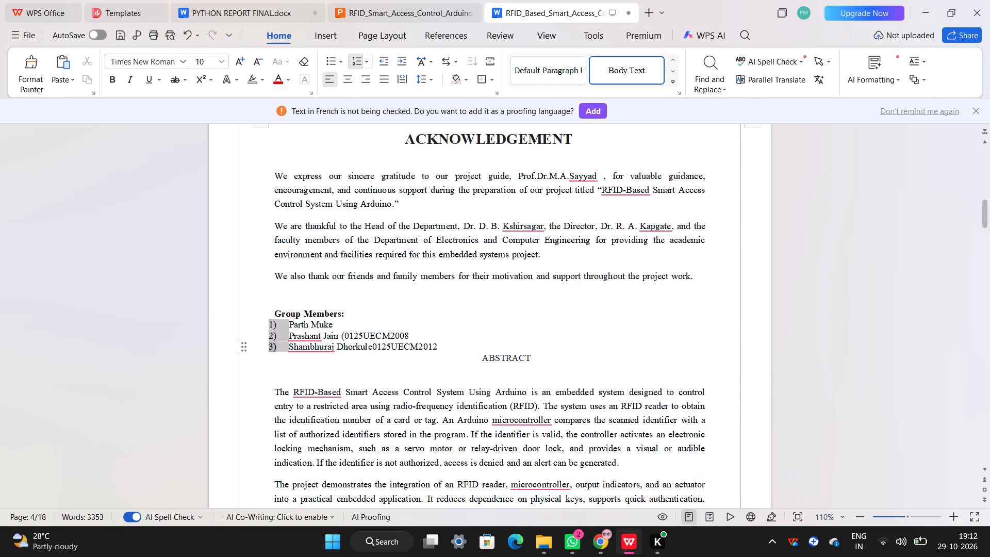
{"action": "left_click", "coordinate": [343, 322]}
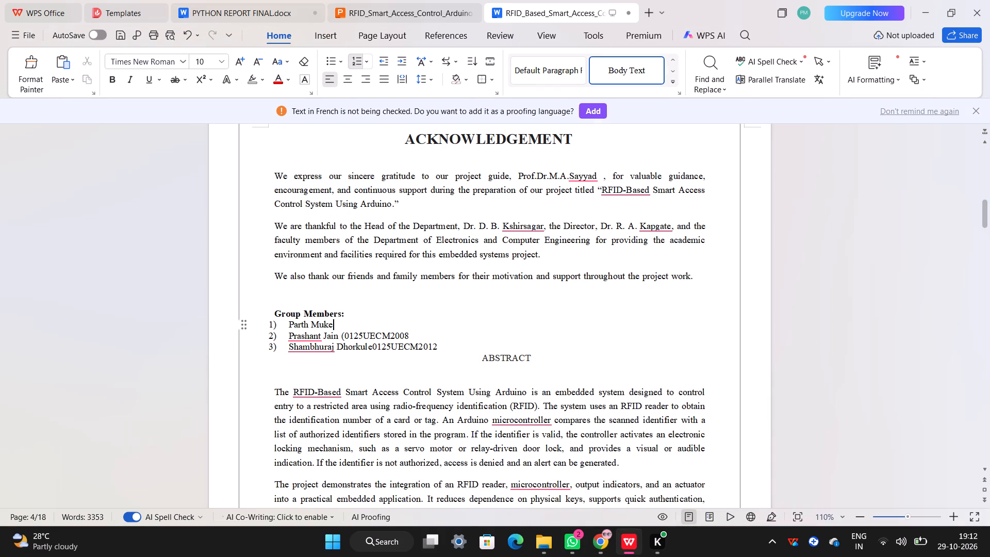
{"action": "left_click", "coordinate": [415, 335]}
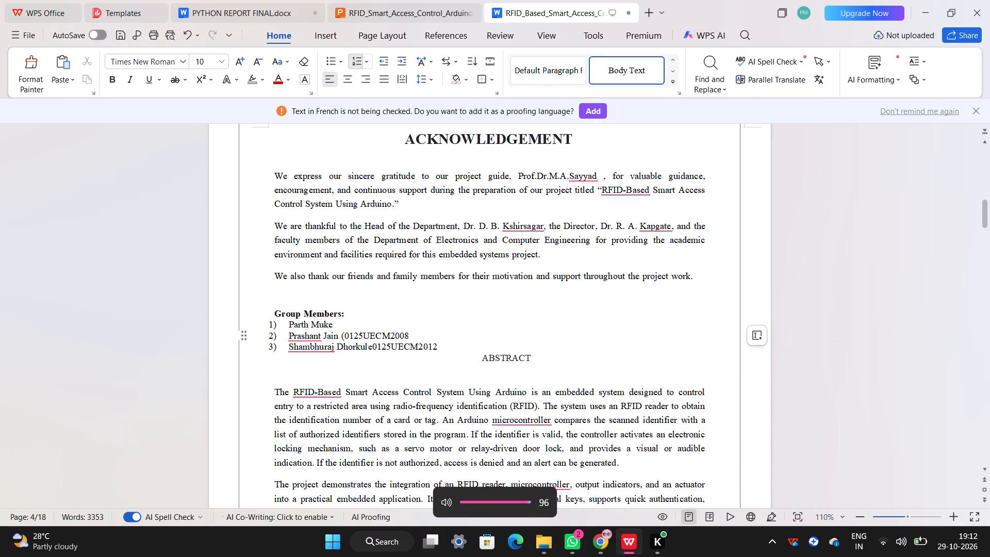
{"action": "key", "text": "shift+parenright"}
Separate the third student's roll number from the name with a space and enclose it in parentheses.
{"action": "key", "text": "Down"}
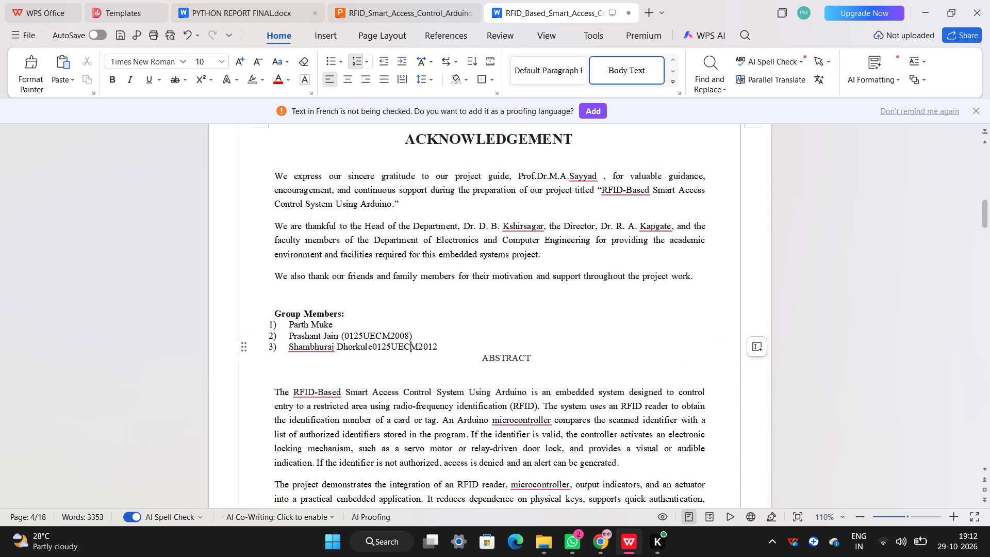
{"action": "key", "text": "Left"}
{"action": "key", "text": "Left"}
{"action": "key", "text": "Left"}
{"action": "key", "text": "Left"}
{"action": "key", "text": "Left"}
{"action": "key", "text": "Left"}
{"action": "key", "text": "Left"}
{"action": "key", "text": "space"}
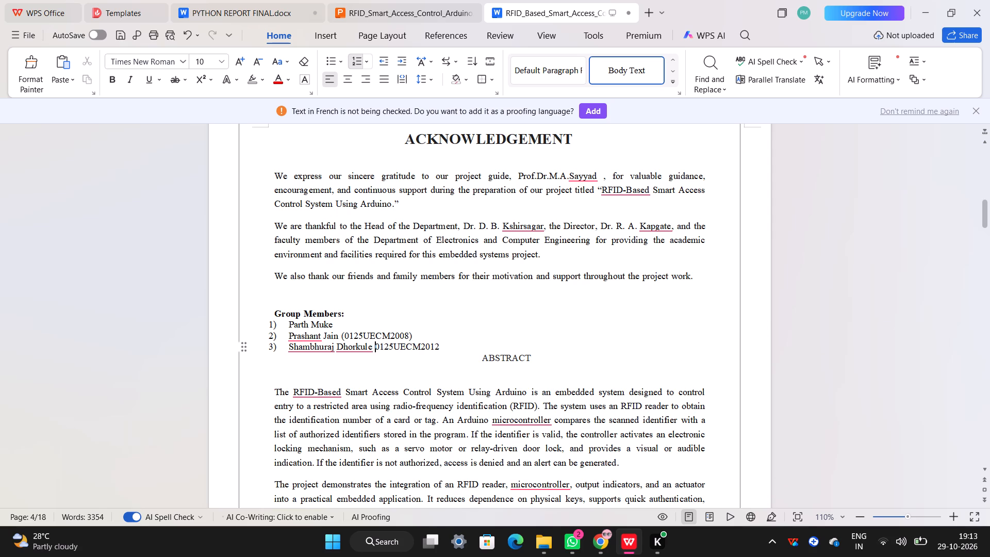
{"action": "key", "text": "shift+parenleft"}
{"action": "key", "text": "Right"}
{"action": "key", "text": "Right"}
{"action": "key", "text": "Right"}
{"action": "key", "text": "Right"}
{"action": "key", "text": "Right"}
{"action": "key", "text": "Right"}
{"action": "key", "text": "Right"}
{"action": "key", "text": "Right"}
{"action": "key", "text": "Right"}
{"action": "key", "text": "Right"}
{"action": "key", "text": "Right"}
{"action": "key", "text": "Right"}
{"action": "key", "text": "Right"}
{"action": "key", "text": "Left"}
{"action": "key", "text": "shift+parenright"}
Add the first student's roll number in parentheses after the name in item 1) of the Group Members list.
{"action": "left_click", "coordinate": [353, 325]}
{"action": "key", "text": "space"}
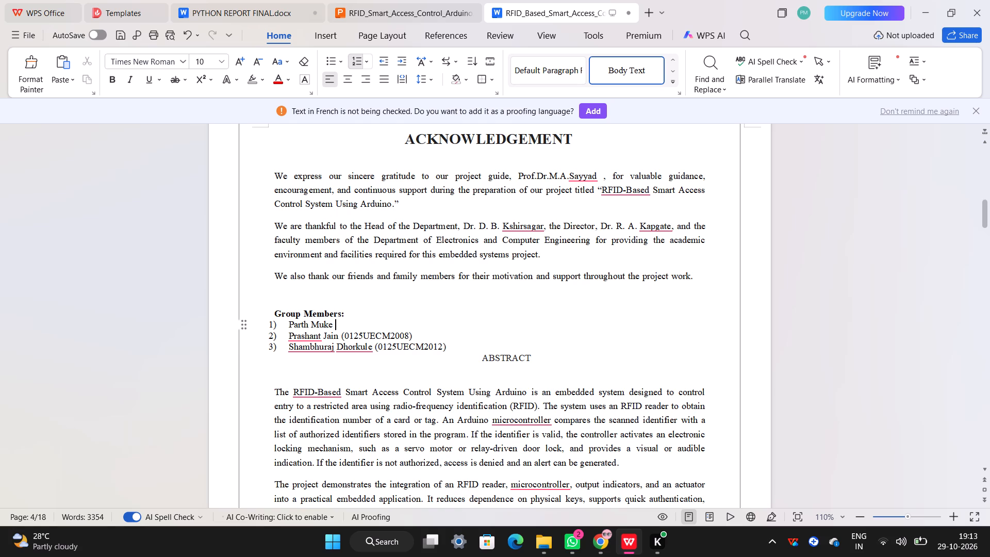
{"action": "key", "text": "shift+parenleft"}
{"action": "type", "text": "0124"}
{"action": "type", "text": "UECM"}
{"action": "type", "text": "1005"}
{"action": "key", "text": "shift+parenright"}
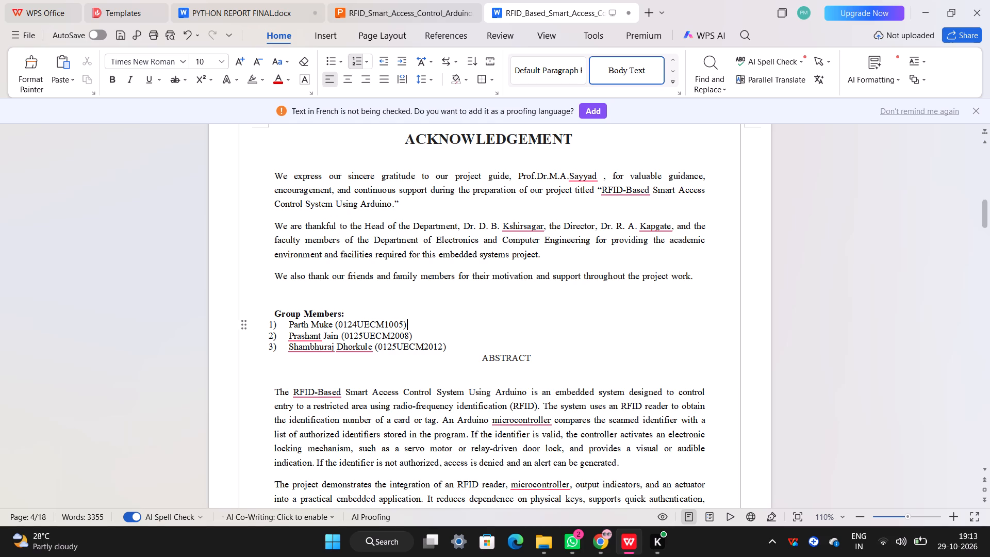
Copy the three Group Members entries from the acknowledgement and paste them over the student names under "submitted by" on the certificate page.
{"action": "left_click_drag", "start_coordinate": [290, 325], "coordinate": [419, 362]}
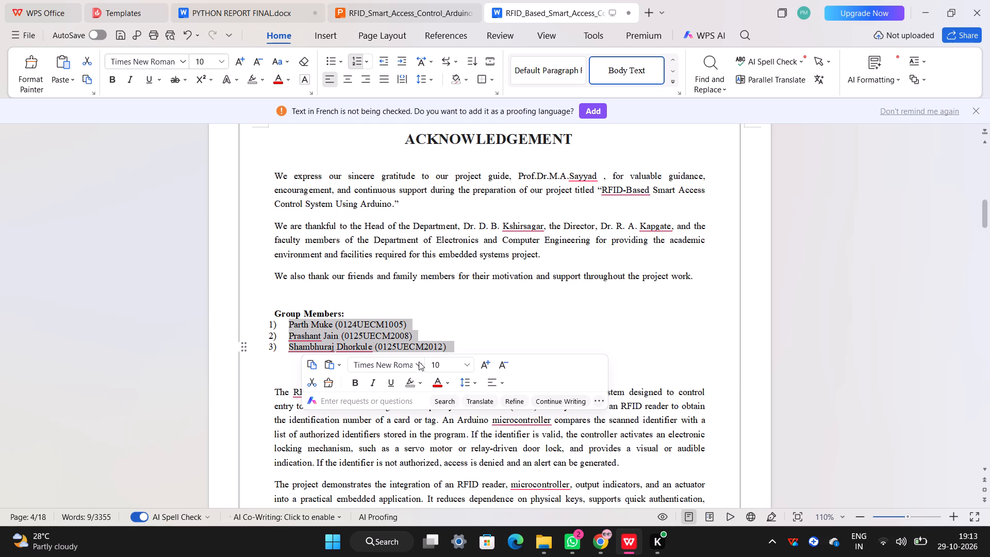
{"action": "key", "text": "ctrl+c"}
{"action": "scroll", "coordinate": [452, 345], "scroll_direction": "up", "scroll_amount": 12}
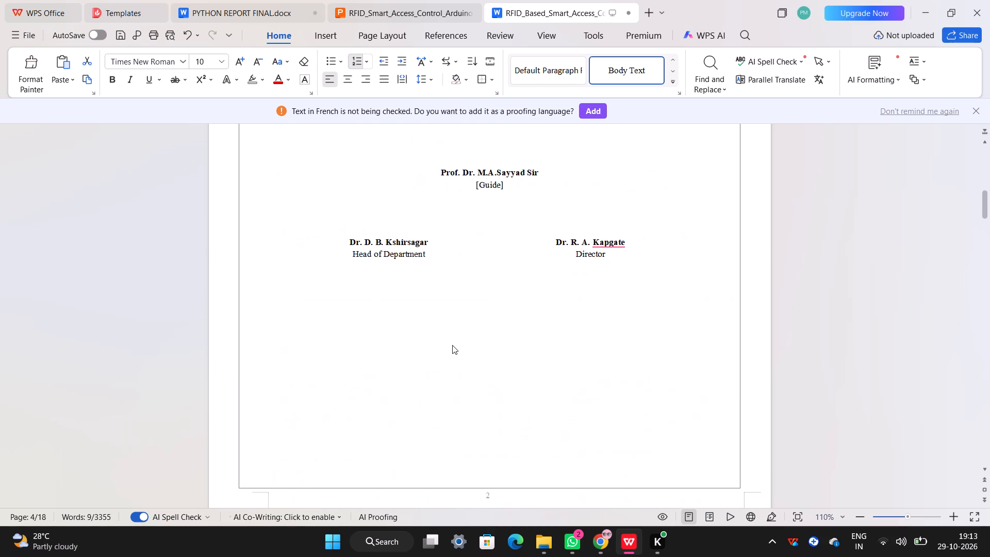
{"action": "scroll", "coordinate": [452, 345], "scroll_direction": "up", "scroll_amount": 8}
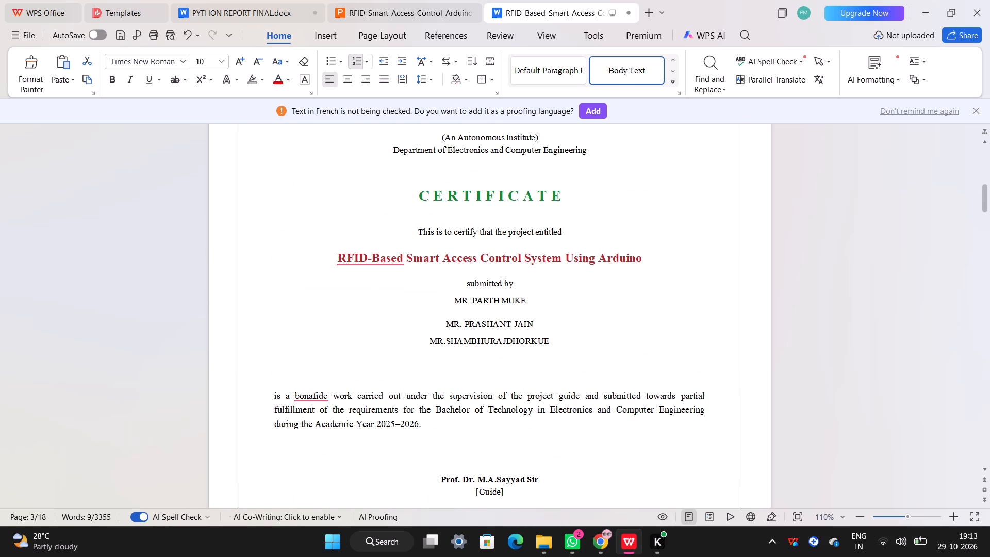
{"action": "left_click_drag", "start_coordinate": [452, 298], "coordinate": [566, 351]}
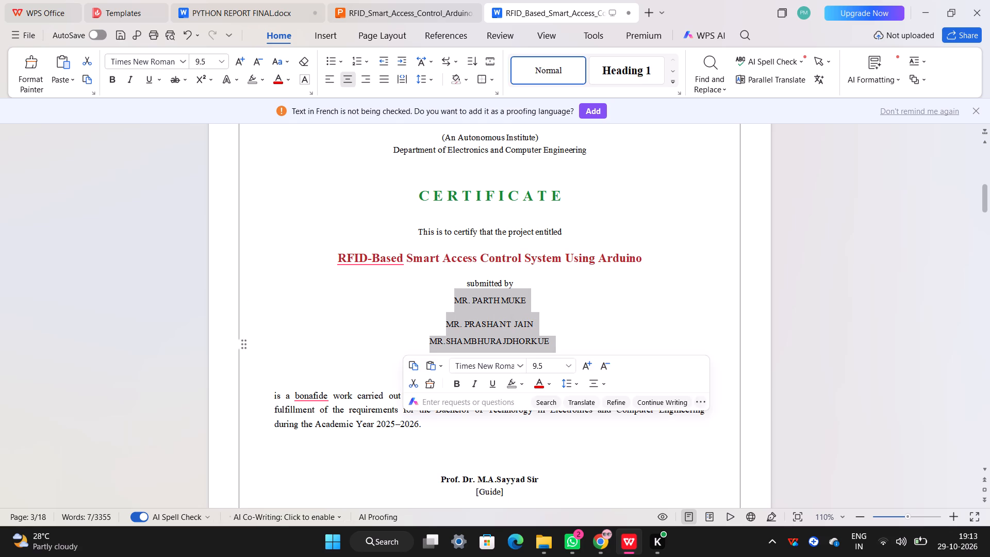
{"action": "key", "text": "ctrl+v"}
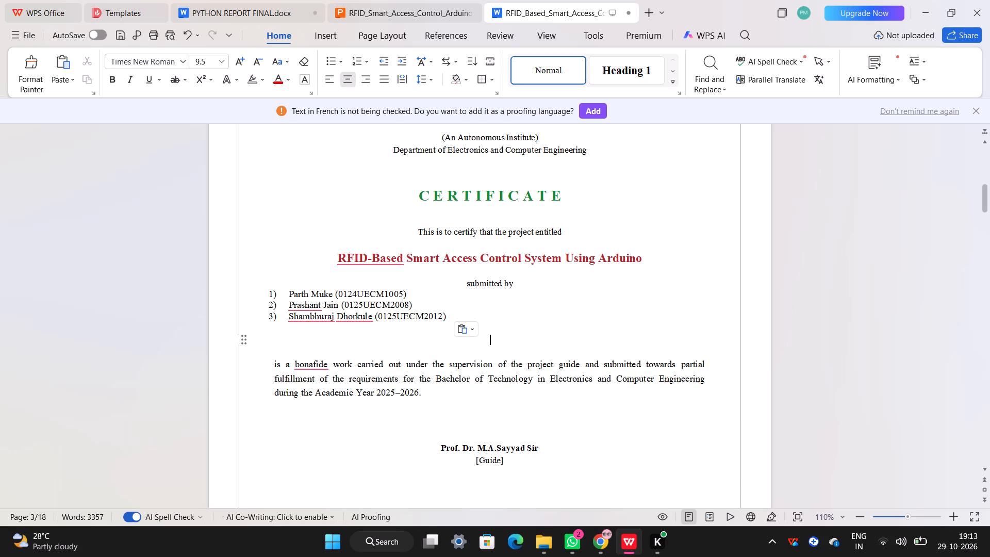
Center the pasted student list on the certificate page and remove its numbering.
{"action": "left_click_drag", "start_coordinate": [284, 291], "coordinate": [262, 292]}
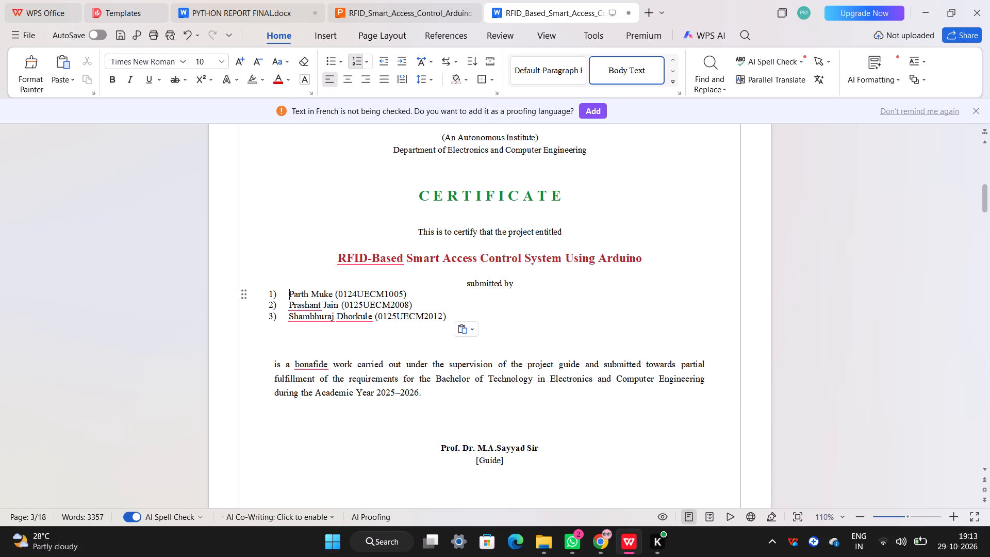
{"action": "left_click_drag", "start_coordinate": [289, 297], "coordinate": [469, 335]}
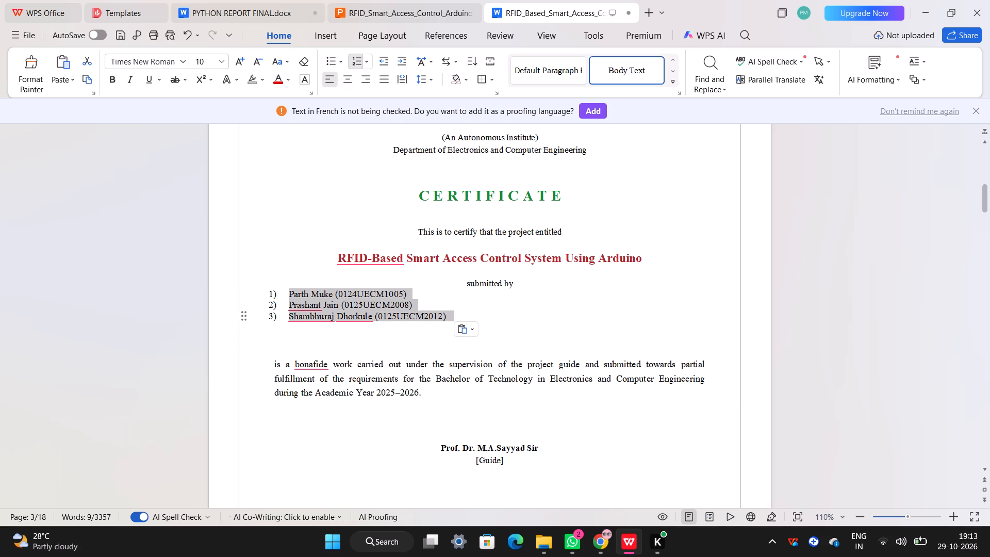
{"action": "left_click_drag", "start_coordinate": [469, 335], "coordinate": [477, 333]}
{"action": "left_click", "coordinate": [343, 78]}
{"action": "left_click", "coordinate": [352, 59]}
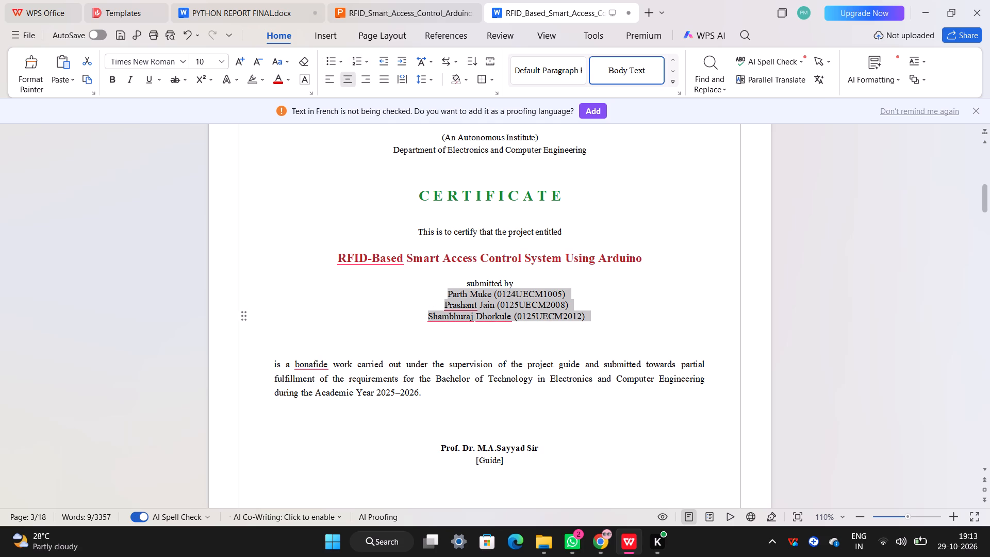
{"action": "left_click", "coordinate": [602, 310]}
Add the title "Mr." followed by a space before the first student's name on the certificate page.
{"action": "left_click", "coordinate": [446, 289]}
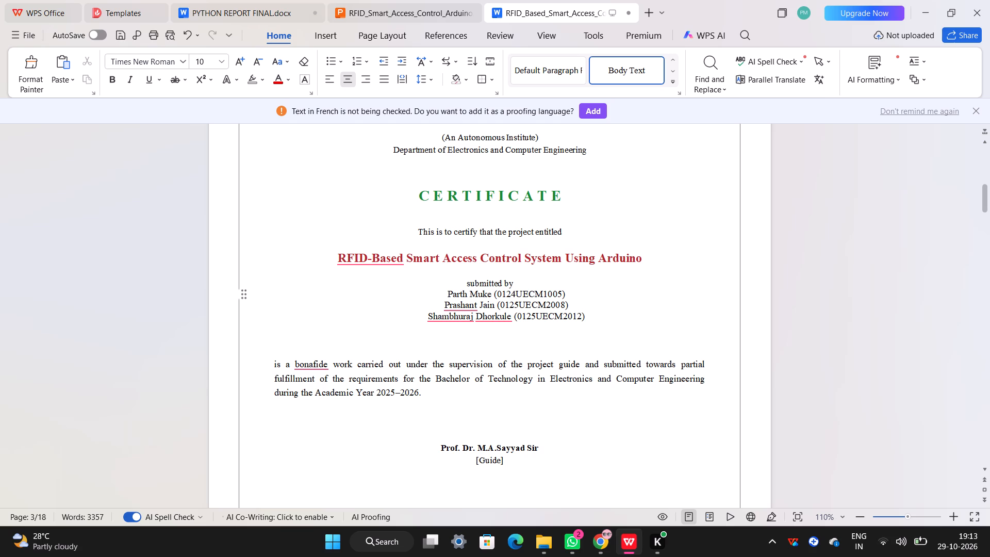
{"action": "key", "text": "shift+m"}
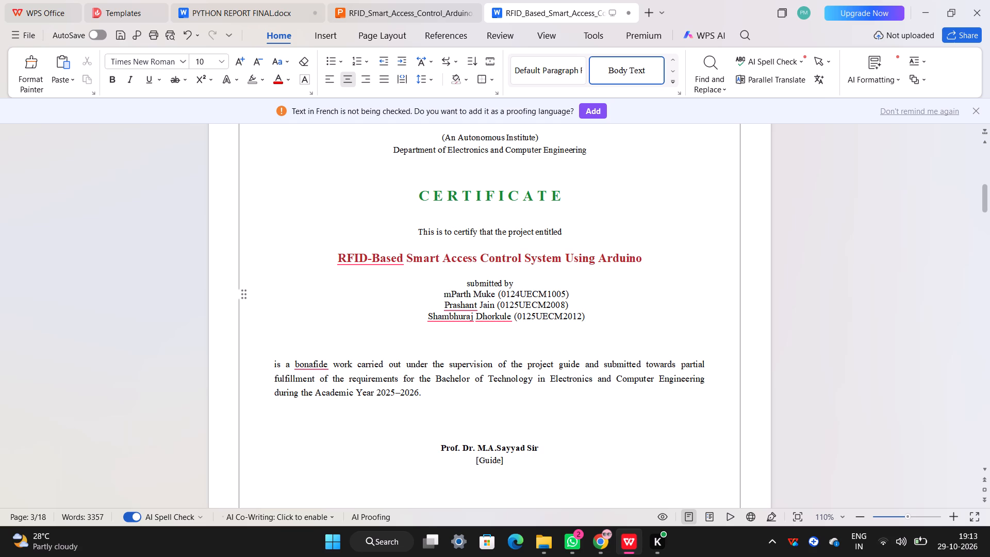
{"action": "key", "text": "BackSpace"}
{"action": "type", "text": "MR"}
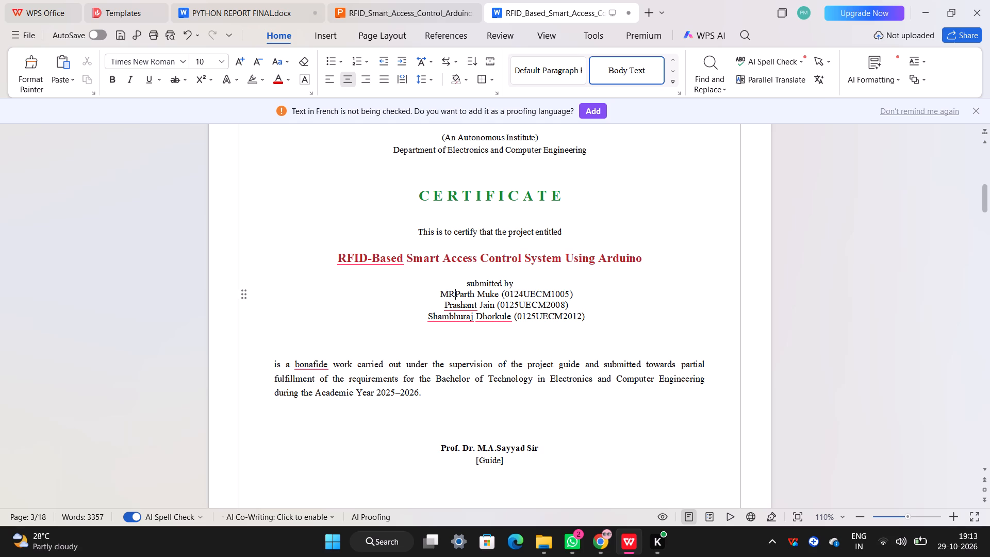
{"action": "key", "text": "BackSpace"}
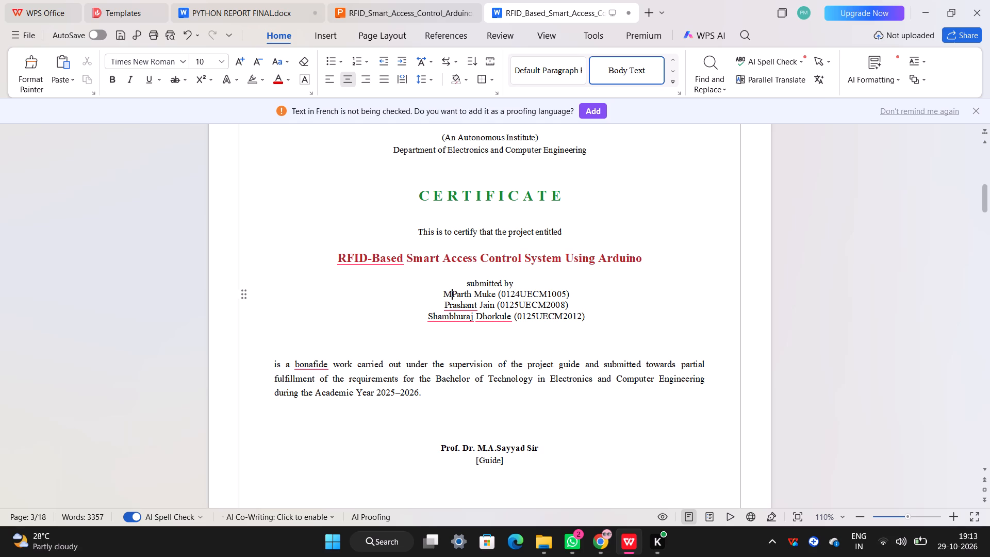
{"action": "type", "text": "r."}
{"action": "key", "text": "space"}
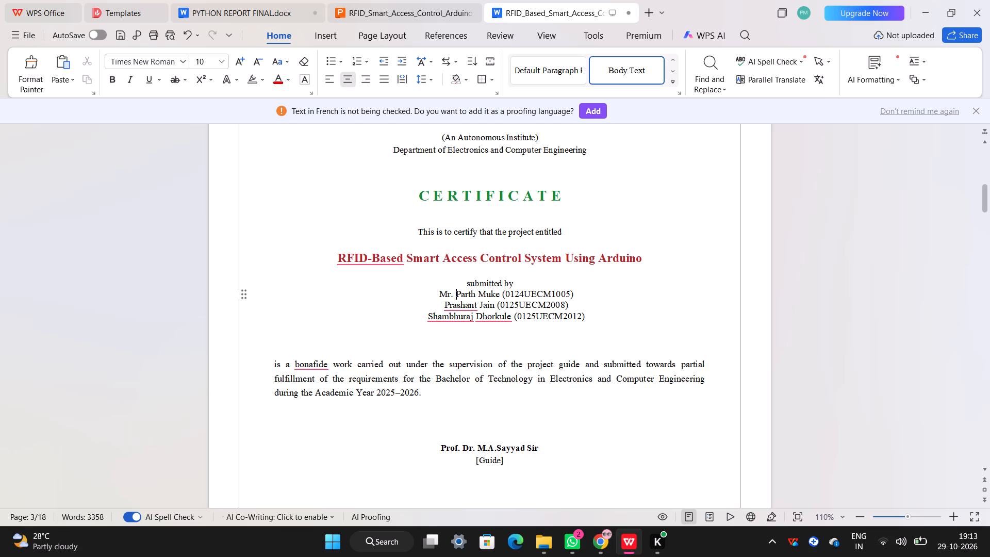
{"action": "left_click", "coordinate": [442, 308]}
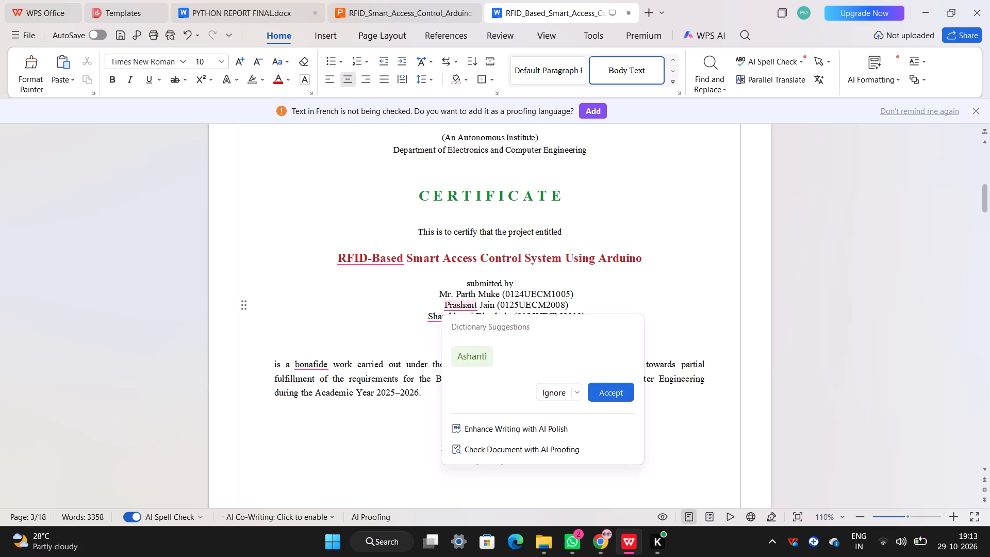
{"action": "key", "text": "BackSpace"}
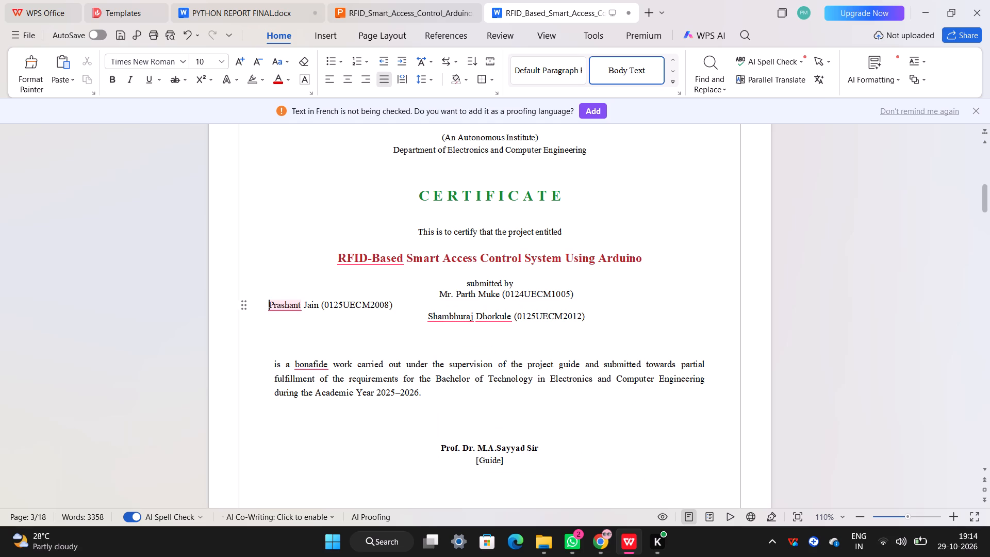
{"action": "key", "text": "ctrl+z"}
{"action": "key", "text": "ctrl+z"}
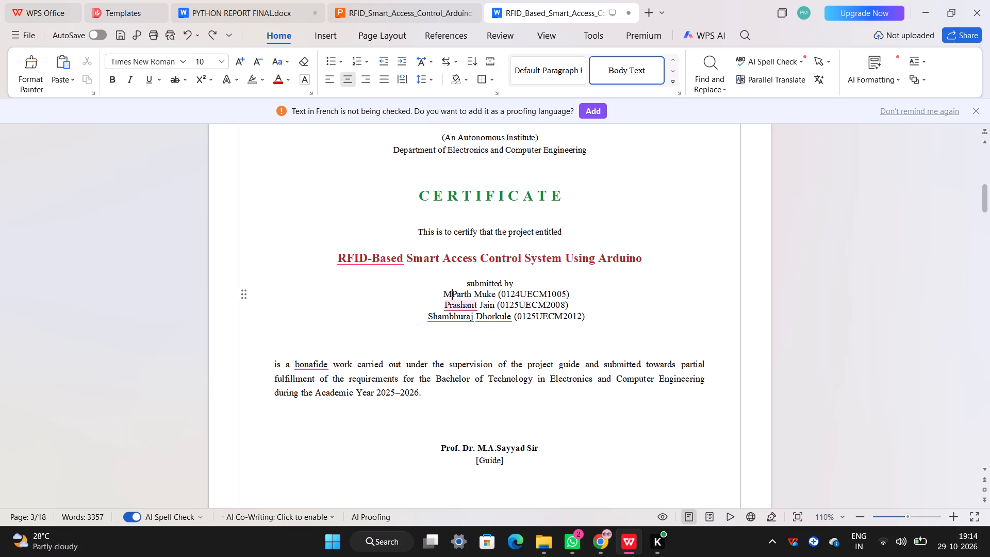
Complete the first student's title as "Mr." and add "Mr." before the second student's name on the certificate.
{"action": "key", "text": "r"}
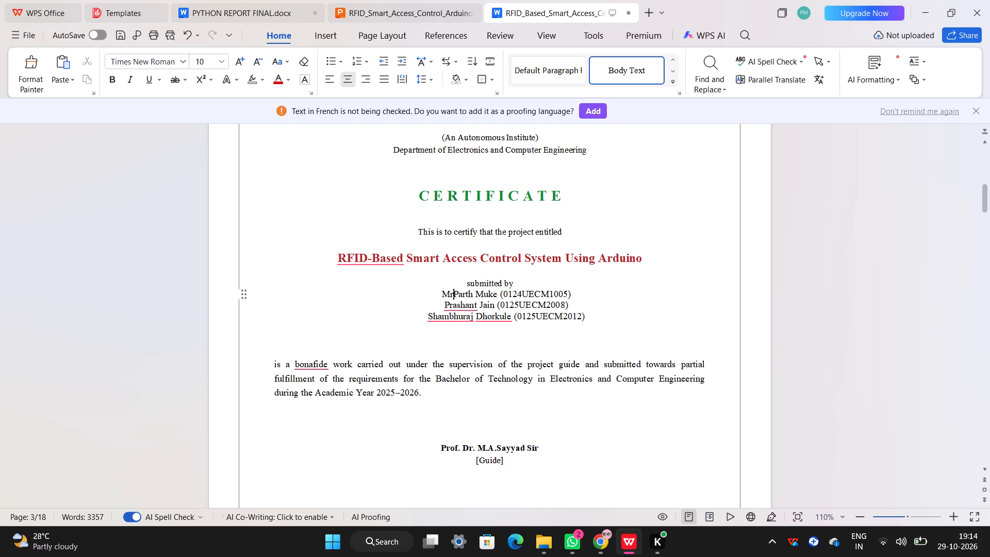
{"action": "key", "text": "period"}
{"action": "key", "text": "Down"}
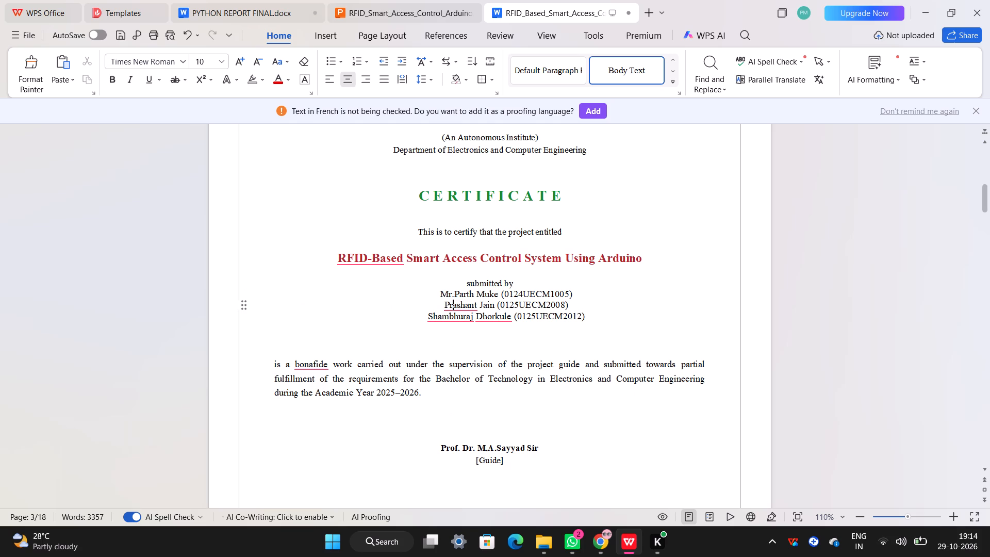
{"action": "key", "text": "Left"}
{"action": "key", "text": "Left"}
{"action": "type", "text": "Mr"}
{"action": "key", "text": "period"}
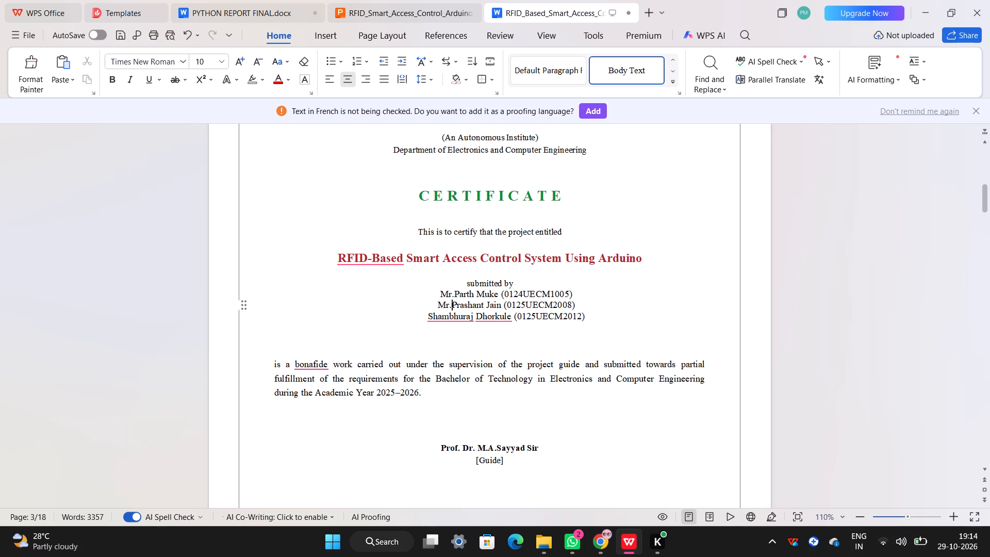
Add the title "Mr." before the third student's name in the certificate's "submitted by" list.
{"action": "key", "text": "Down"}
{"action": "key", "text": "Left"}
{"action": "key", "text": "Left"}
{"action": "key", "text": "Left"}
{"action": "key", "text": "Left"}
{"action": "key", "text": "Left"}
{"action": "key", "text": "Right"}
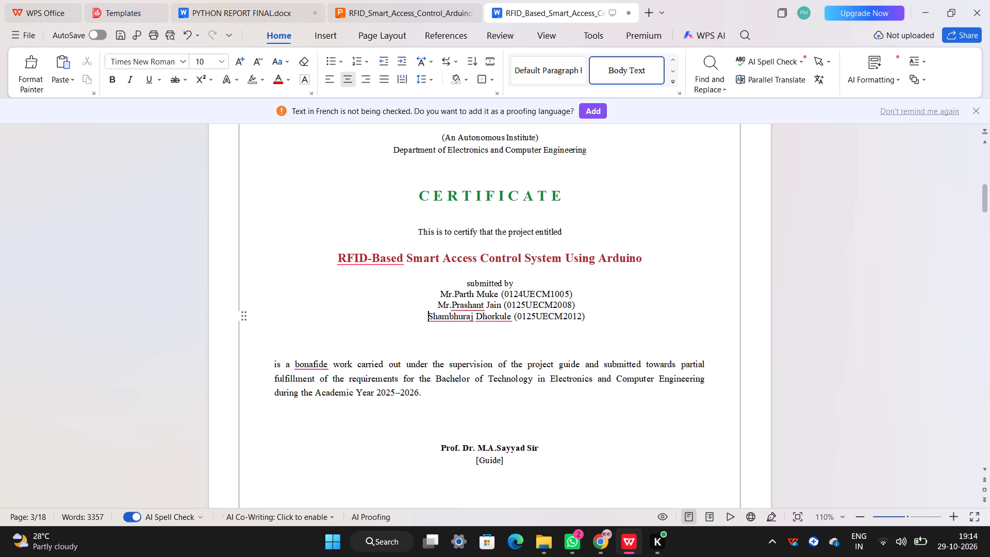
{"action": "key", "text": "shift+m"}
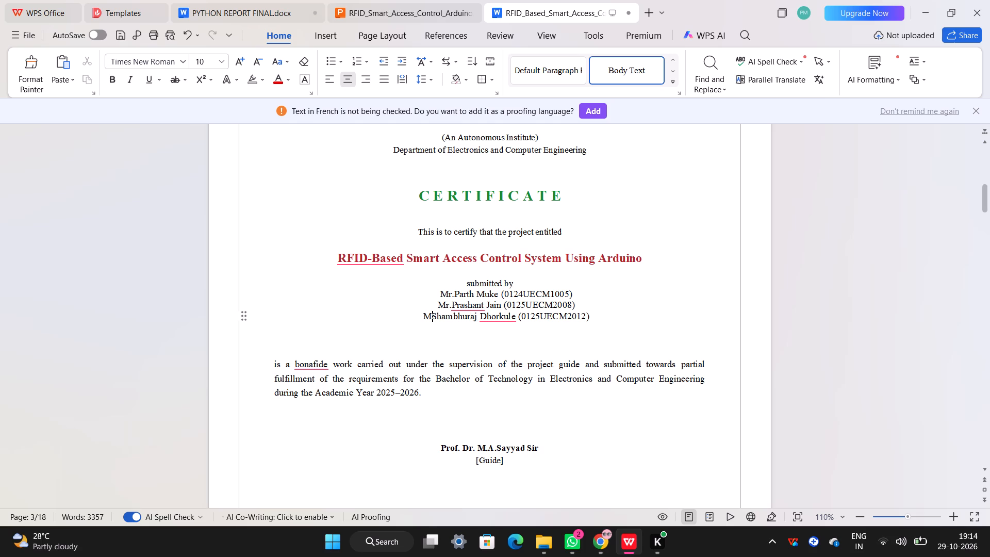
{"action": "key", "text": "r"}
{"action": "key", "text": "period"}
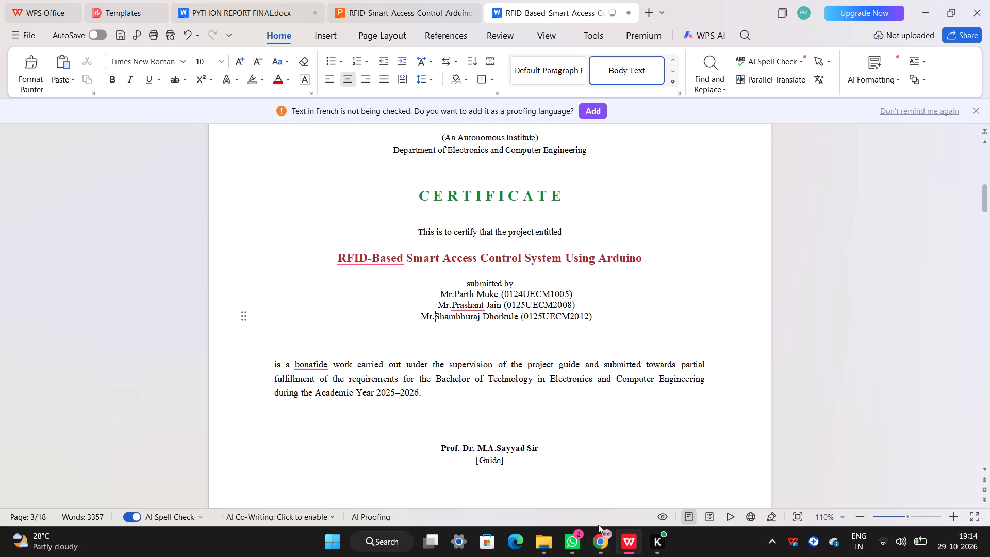
Switch to Chrome and pause the Roddy Theme video on YouTube.
{"action": "left_click", "coordinate": [593, 542]}
{"action": "left_click", "coordinate": [499, 266]}
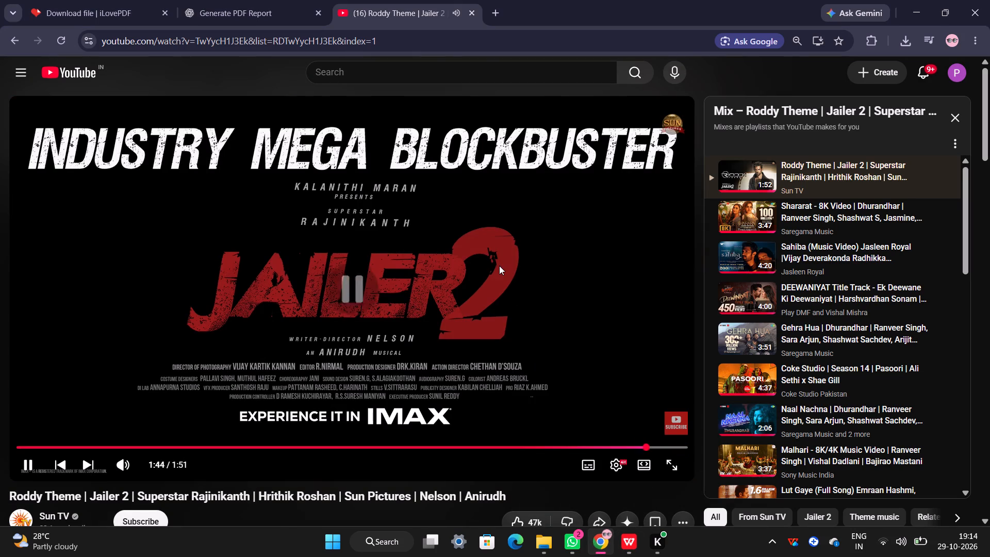
Browse the viewer comments and suggested videos below the Roddy Theme video.
{"action": "scroll", "coordinate": [796, 322], "scroll_direction": "down", "scroll_amount": 5}
{"action": "scroll", "coordinate": [651, 361], "scroll_direction": "down", "scroll_amount": 5}
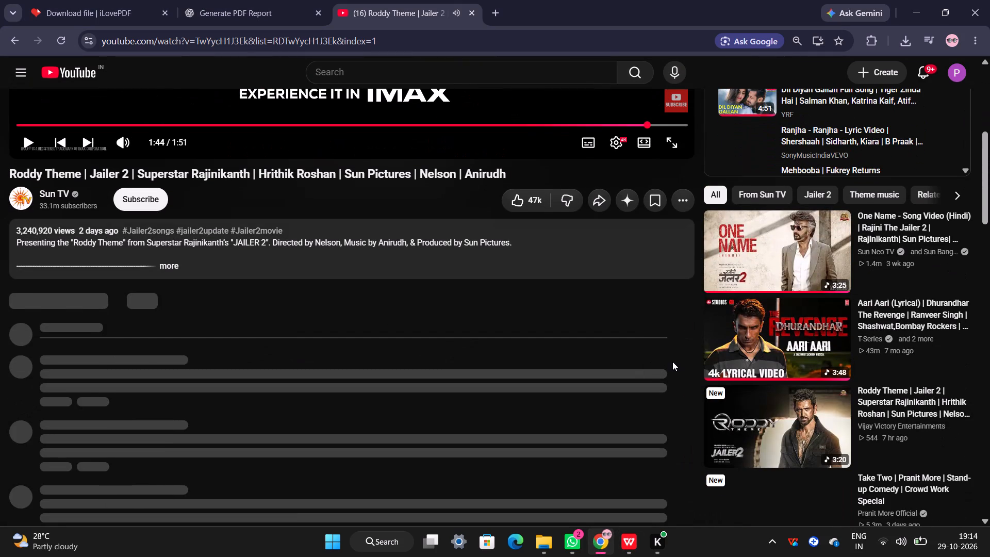
{"action": "scroll", "coordinate": [673, 361], "scroll_direction": "down", "scroll_amount": 7}
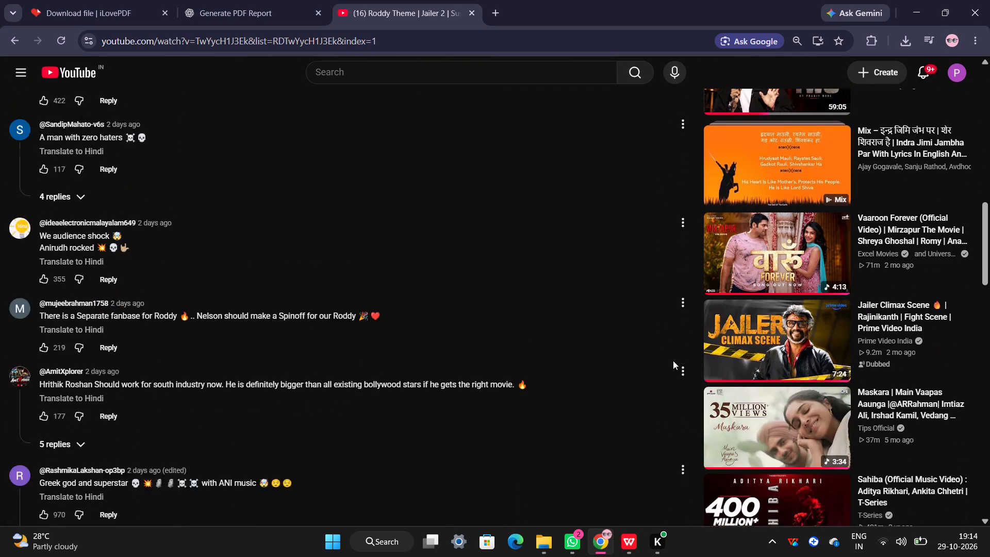
{"action": "scroll", "coordinate": [673, 361], "scroll_direction": "down", "scroll_amount": 5}
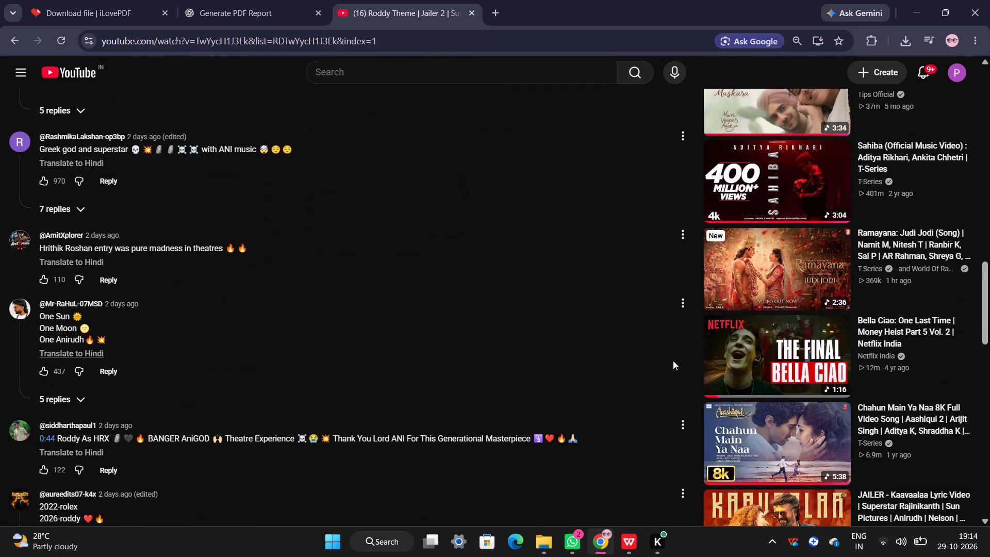
{"action": "scroll", "coordinate": [673, 361], "scroll_direction": "down", "scroll_amount": 5}
{"action": "scroll", "coordinate": [673, 361], "scroll_direction": "up", "scroll_amount": 1}
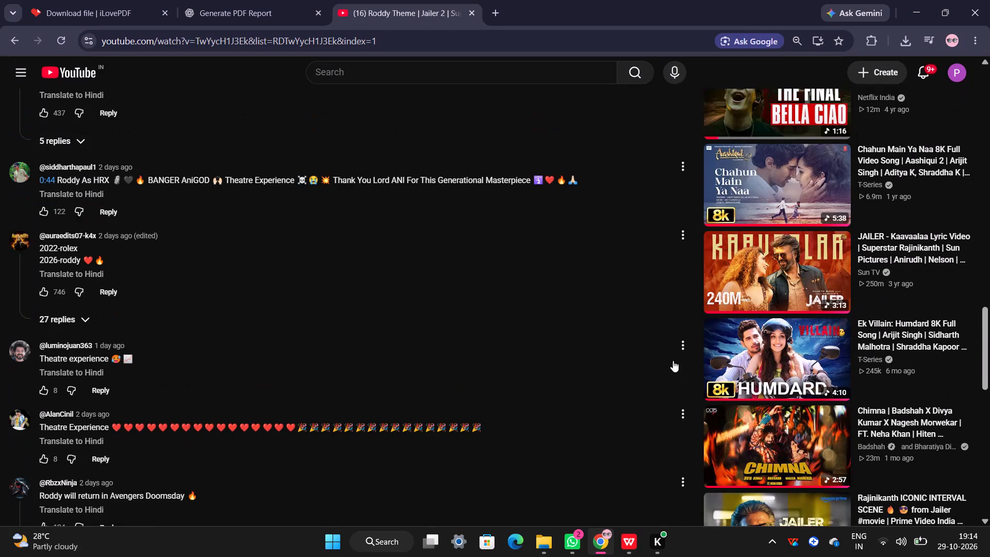
{"action": "scroll", "coordinate": [673, 361], "scroll_direction": "down", "scroll_amount": 2}
{"action": "scroll", "coordinate": [674, 356], "scroll_direction": "up", "scroll_amount": 3}
{"action": "scroll", "coordinate": [676, 356], "scroll_direction": "down", "scroll_amount": 1}
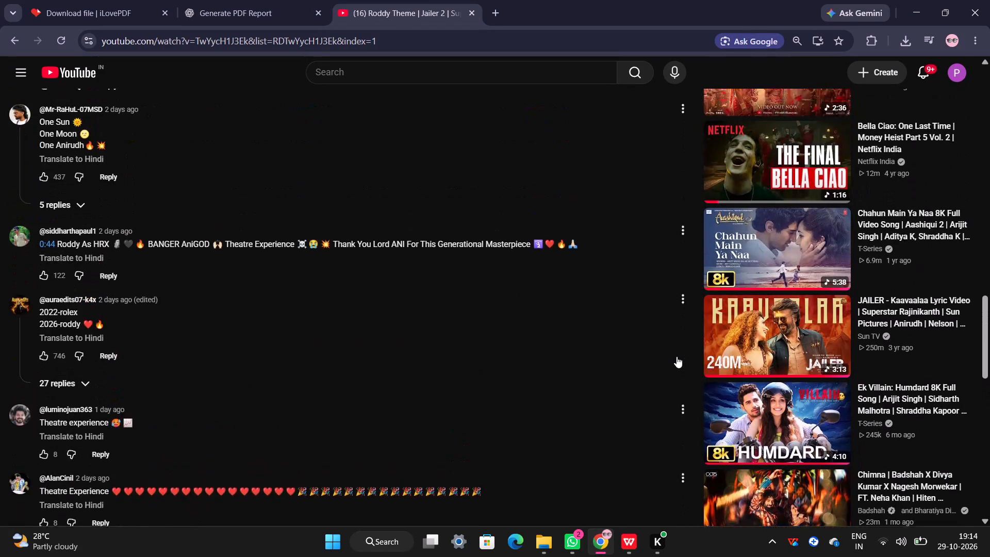
{"action": "scroll", "coordinate": [676, 356], "scroll_direction": "down", "scroll_amount": 10}
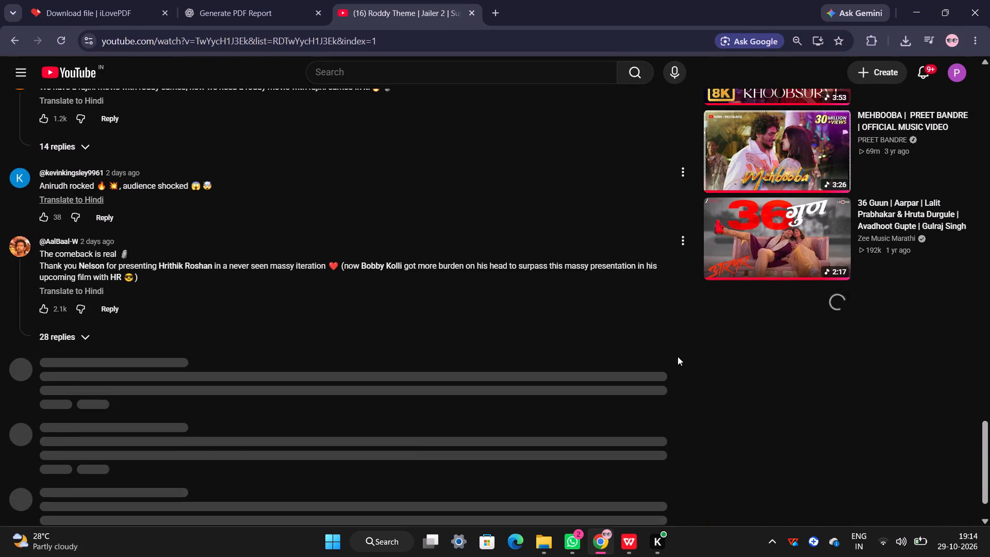
{"action": "scroll", "coordinate": [678, 352], "scroll_direction": "down", "scroll_amount": 3}
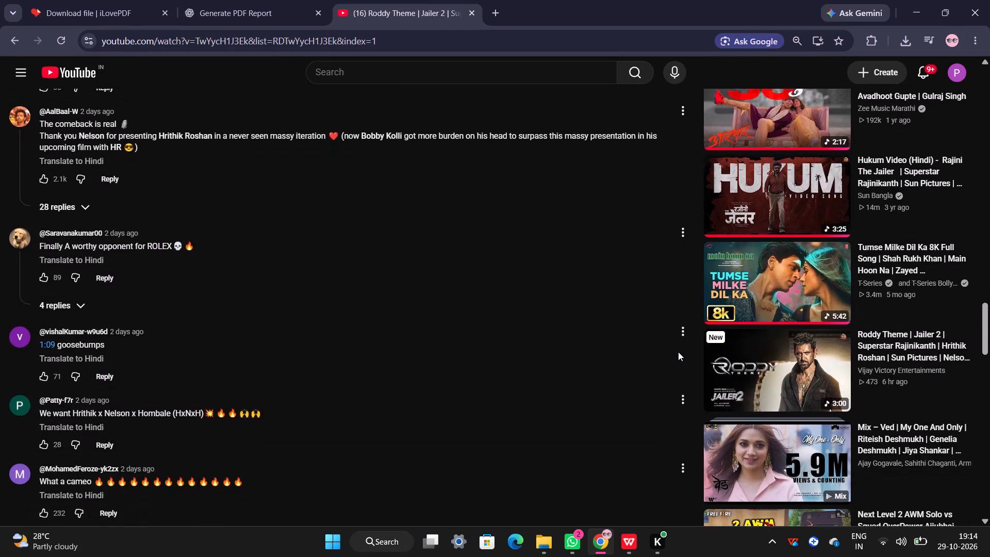
{"action": "scroll", "coordinate": [678, 352], "scroll_direction": "down", "scroll_amount": 4}
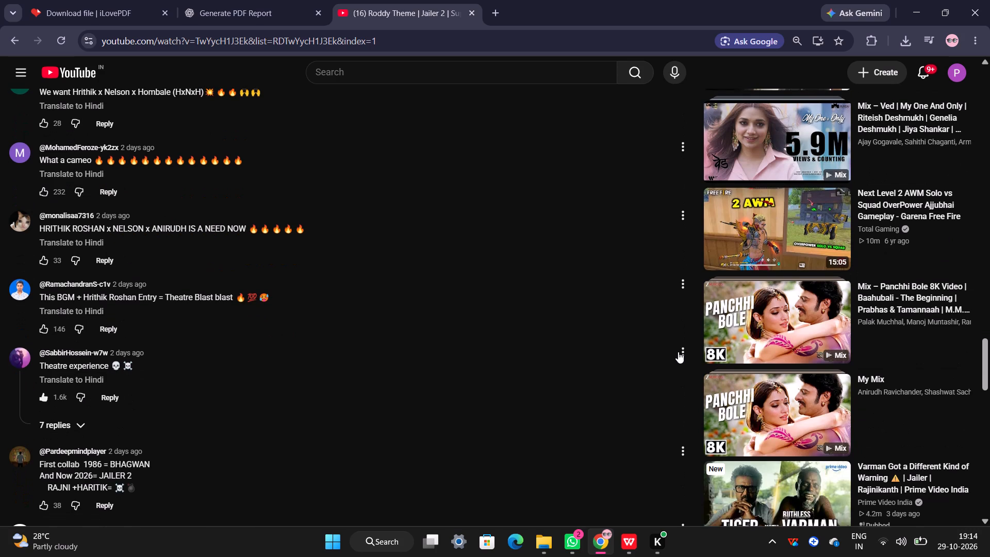
Find the Mehbooba song from Fukrey Returns among the suggested videos and play it.
{"action": "scroll", "coordinate": [678, 352], "scroll_direction": "down", "scroll_amount": 5}
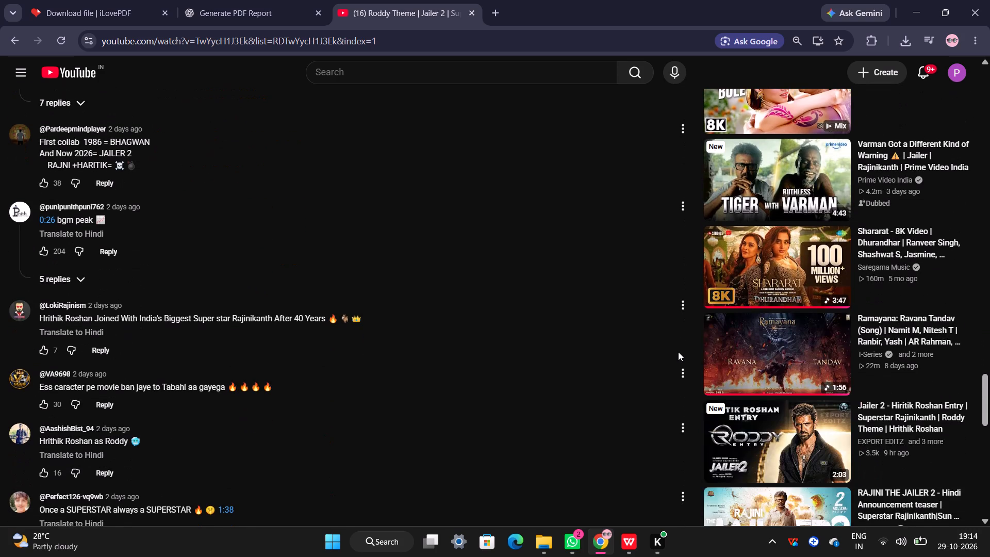
{"action": "scroll", "coordinate": [678, 352], "scroll_direction": "down", "scroll_amount": 7}
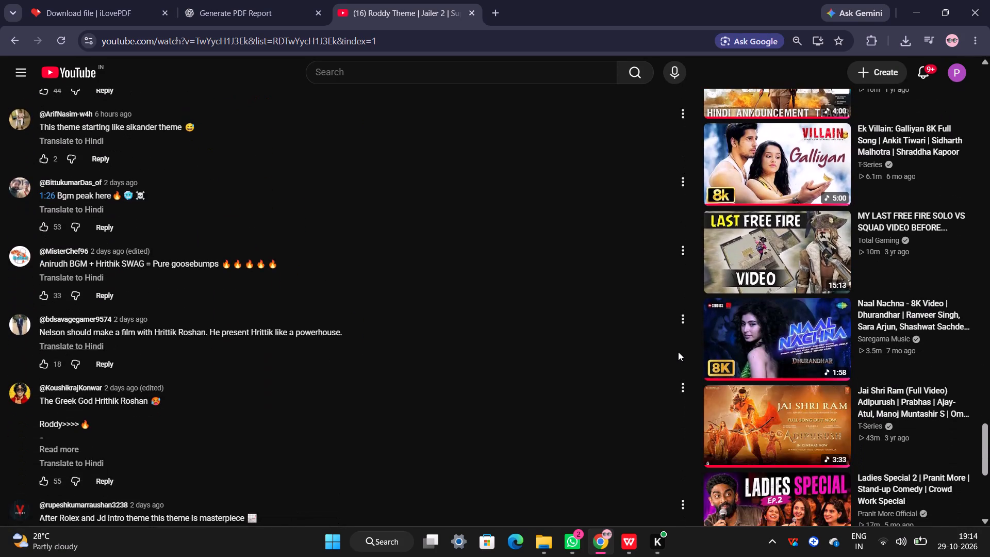
{"action": "scroll", "coordinate": [678, 352], "scroll_direction": "down", "scroll_amount": 6}
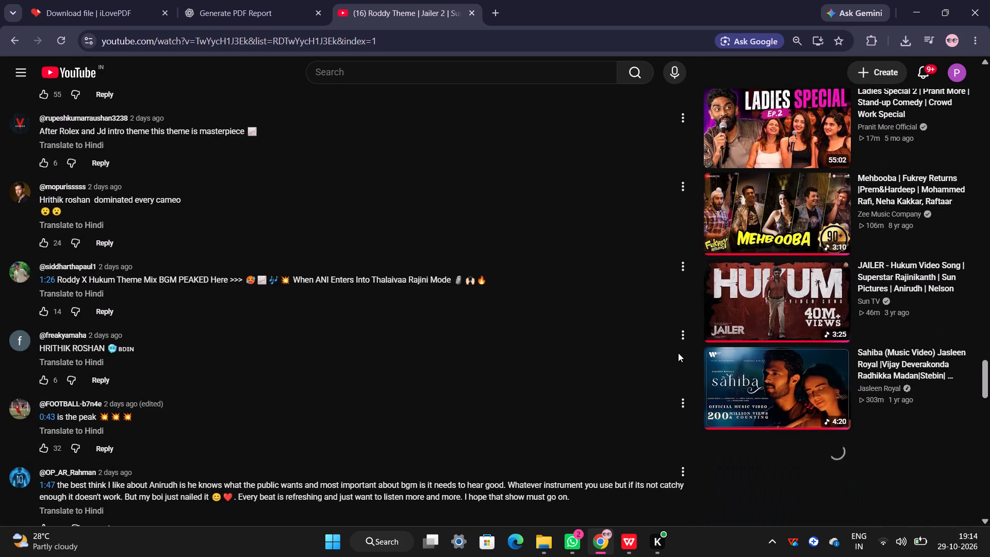
{"action": "scroll", "coordinate": [678, 353], "scroll_direction": "down", "scroll_amount": 2}
{"action": "scroll", "coordinate": [678, 353], "scroll_direction": "up", "scroll_amount": 3}
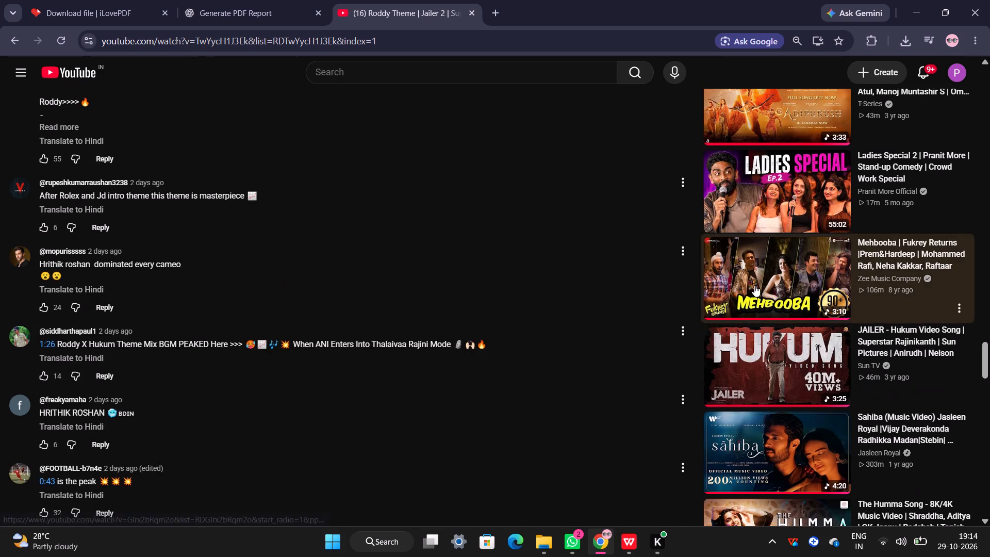
{"action": "left_click", "coordinate": [754, 285]}
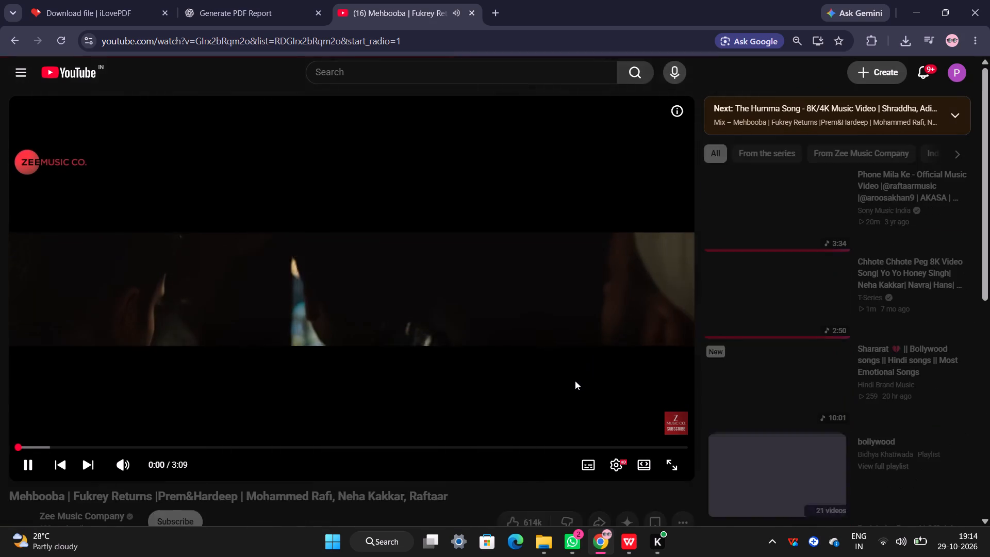
Switch to WPS Office and replace the cover page's student list with the certificate's three titled names and roll numbers.
{"action": "left_click", "coordinate": [638, 537]}
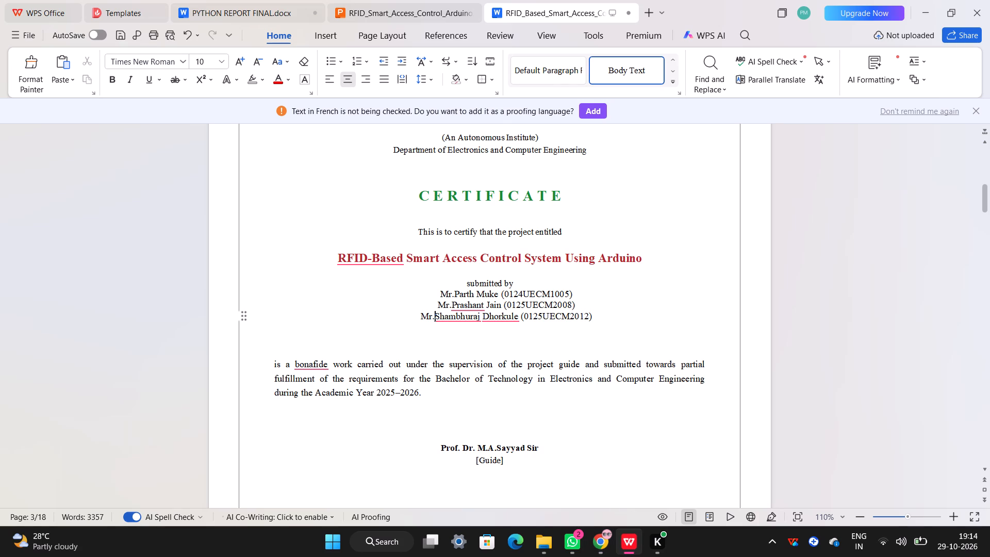
{"action": "left_click", "coordinate": [575, 293]}
{"action": "scroll", "coordinate": [575, 293], "scroll_direction": "up", "scroll_amount": 6}
{"action": "scroll", "coordinate": [575, 293], "scroll_direction": "up", "scroll_amount": 18}
{"action": "scroll", "coordinate": [575, 293], "scroll_direction": "down", "scroll_amount": 15}
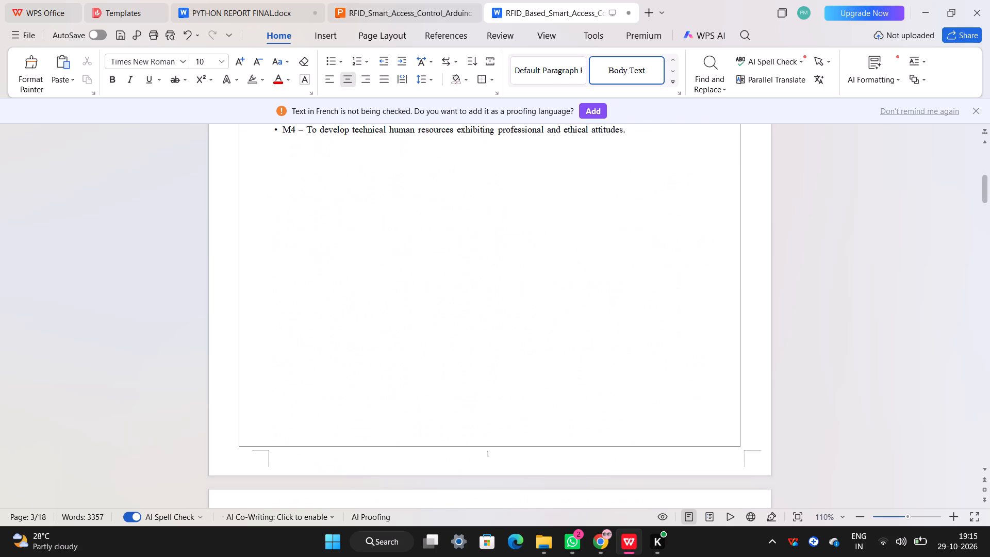
{"action": "scroll", "coordinate": [568, 274], "scroll_direction": "down", "scroll_amount": 9}
{"action": "left_click_drag", "start_coordinate": [430, 290], "coordinate": [548, 314]}
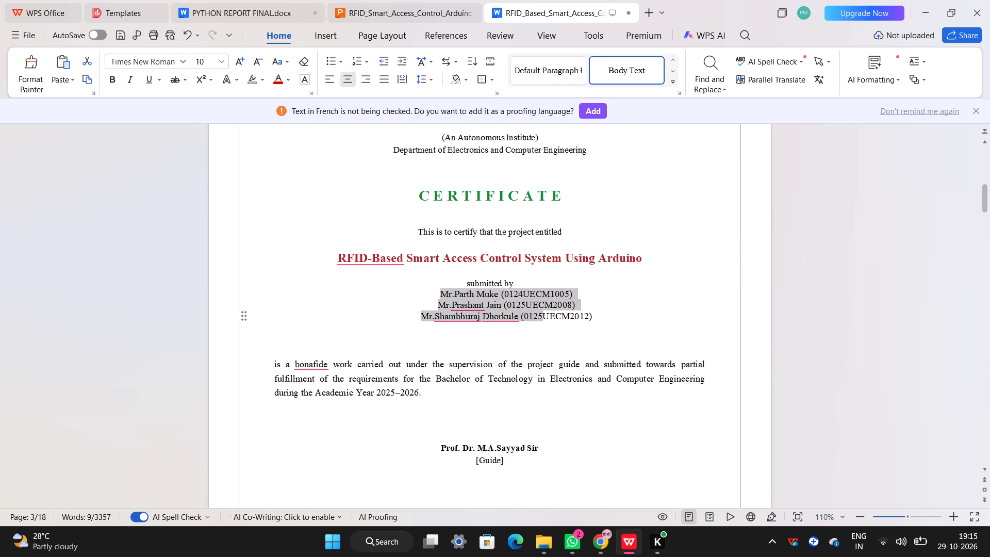
{"action": "left_click_drag", "start_coordinate": [548, 314], "coordinate": [597, 316]}
{"action": "key", "text": "ctrl+c"}
{"action": "scroll", "coordinate": [588, 315], "scroll_direction": "up", "scroll_amount": 20}
{"action": "scroll", "coordinate": [588, 315], "scroll_direction": "up", "scroll_amount": 13}
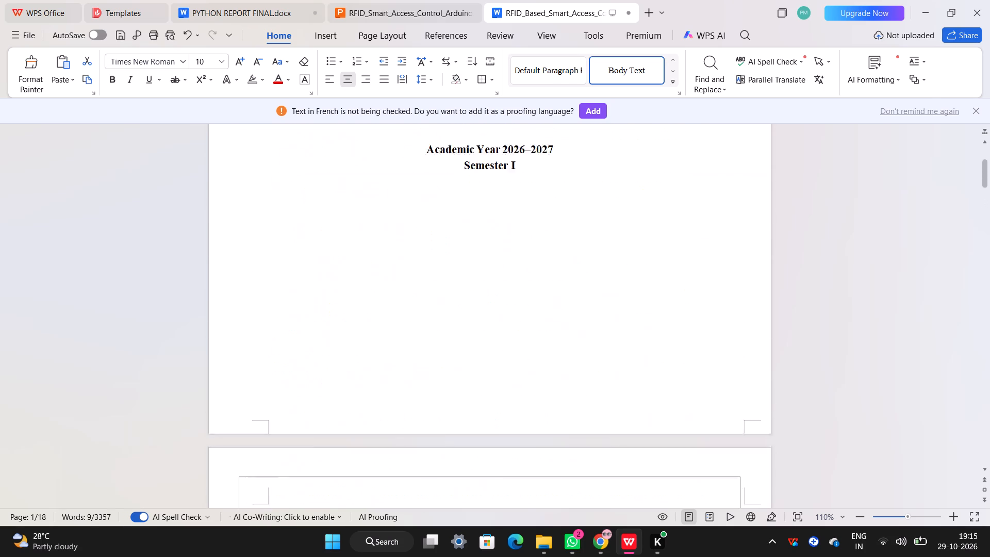
{"action": "scroll", "coordinate": [586, 315], "scroll_direction": "up", "scroll_amount": 5}
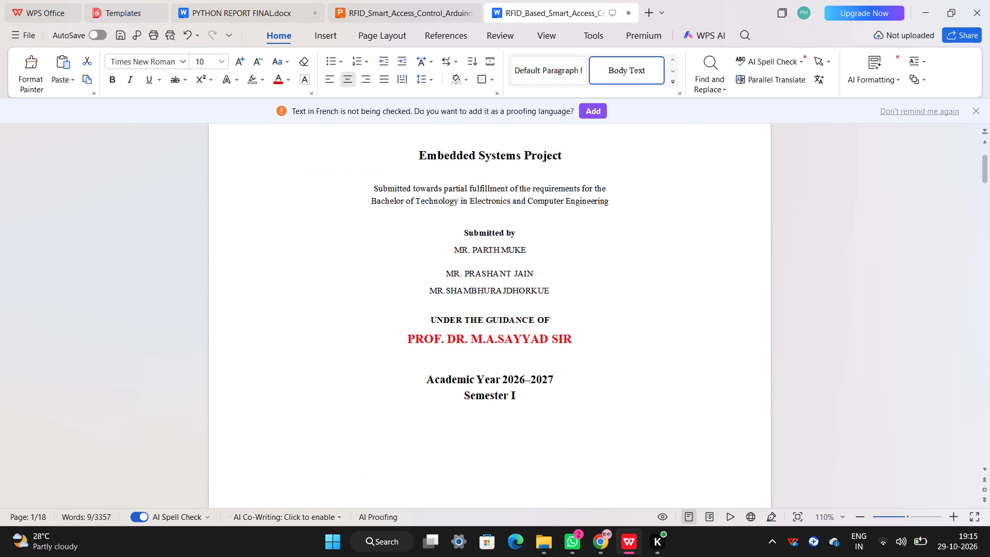
{"action": "left_click_drag", "start_coordinate": [452, 244], "coordinate": [560, 300]}
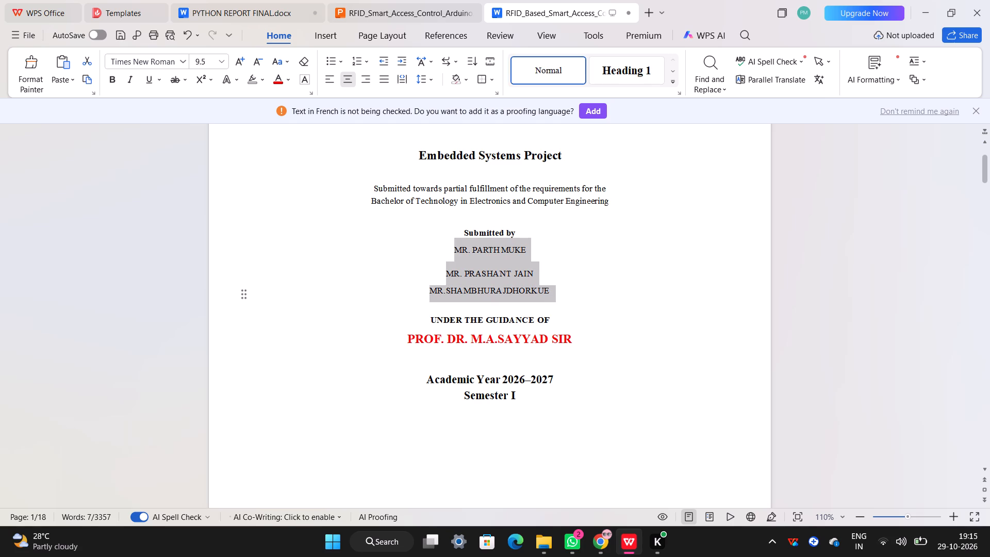
{"action": "left_click_drag", "start_coordinate": [560, 300], "coordinate": [561, 300]}
{"action": "key", "text": "ctrl+v"}
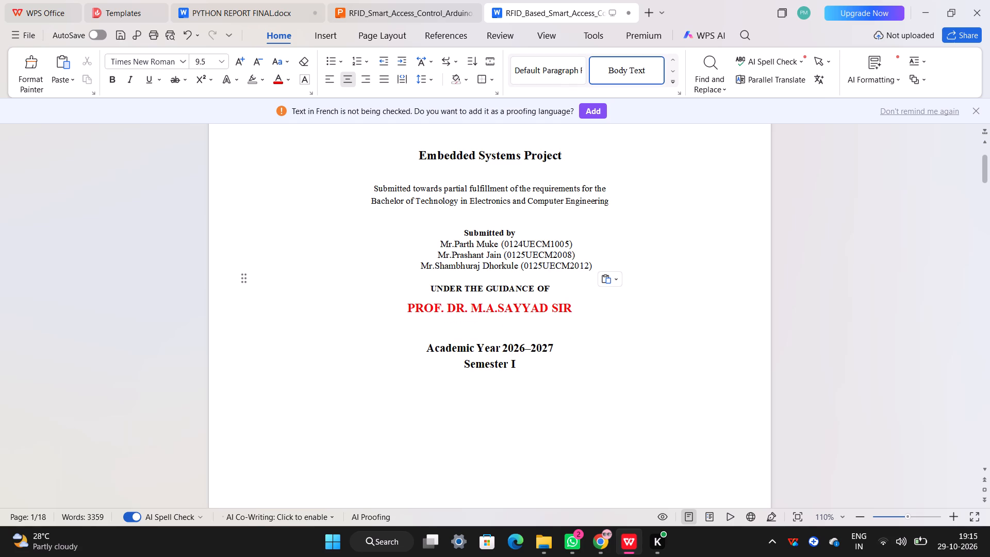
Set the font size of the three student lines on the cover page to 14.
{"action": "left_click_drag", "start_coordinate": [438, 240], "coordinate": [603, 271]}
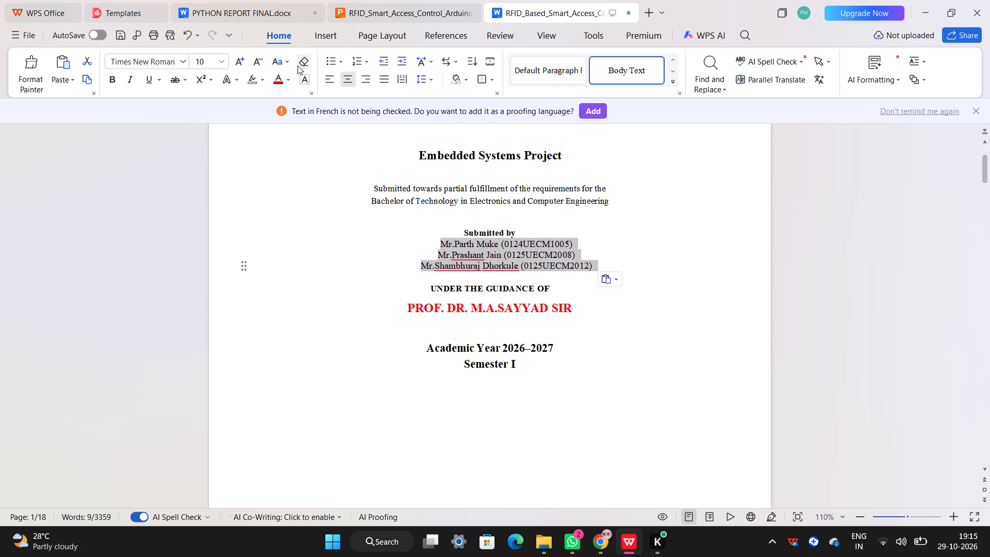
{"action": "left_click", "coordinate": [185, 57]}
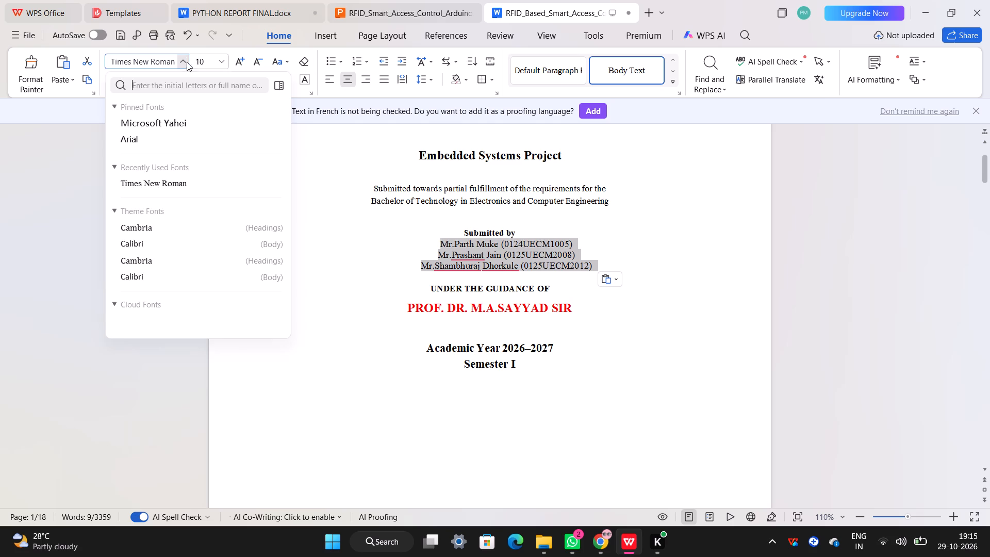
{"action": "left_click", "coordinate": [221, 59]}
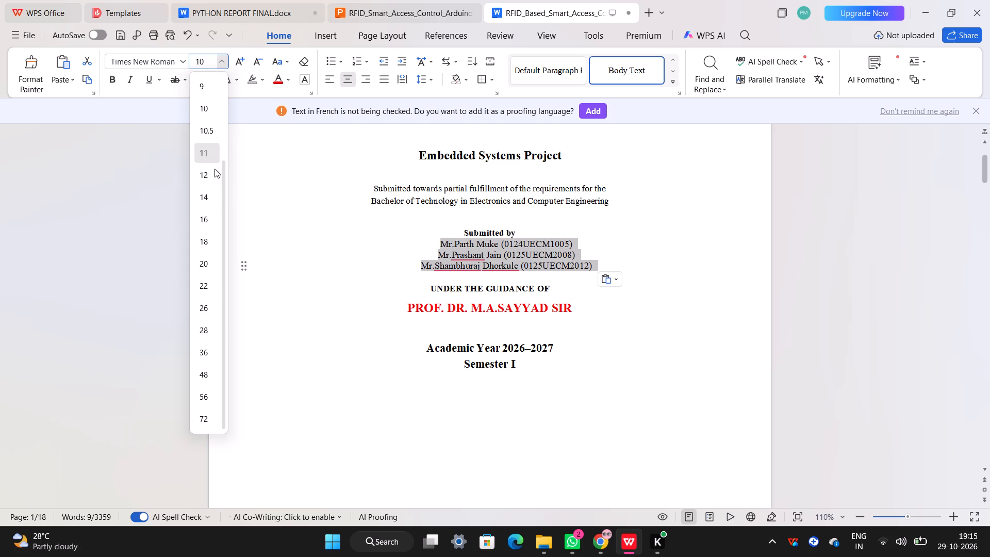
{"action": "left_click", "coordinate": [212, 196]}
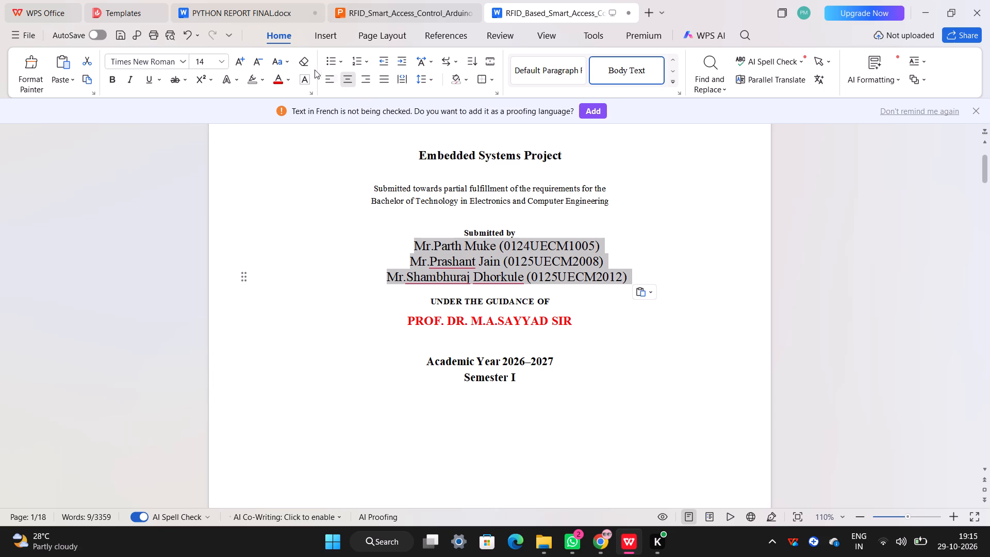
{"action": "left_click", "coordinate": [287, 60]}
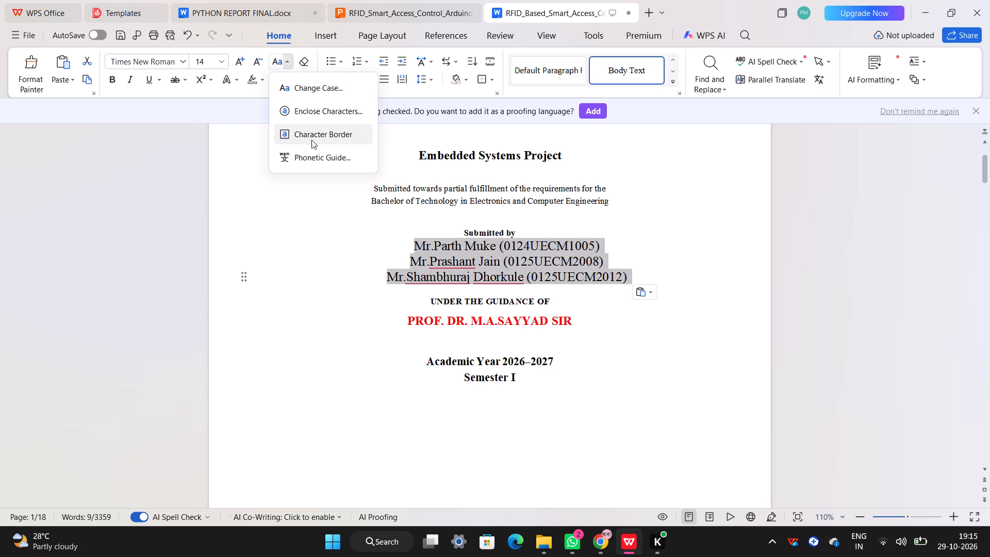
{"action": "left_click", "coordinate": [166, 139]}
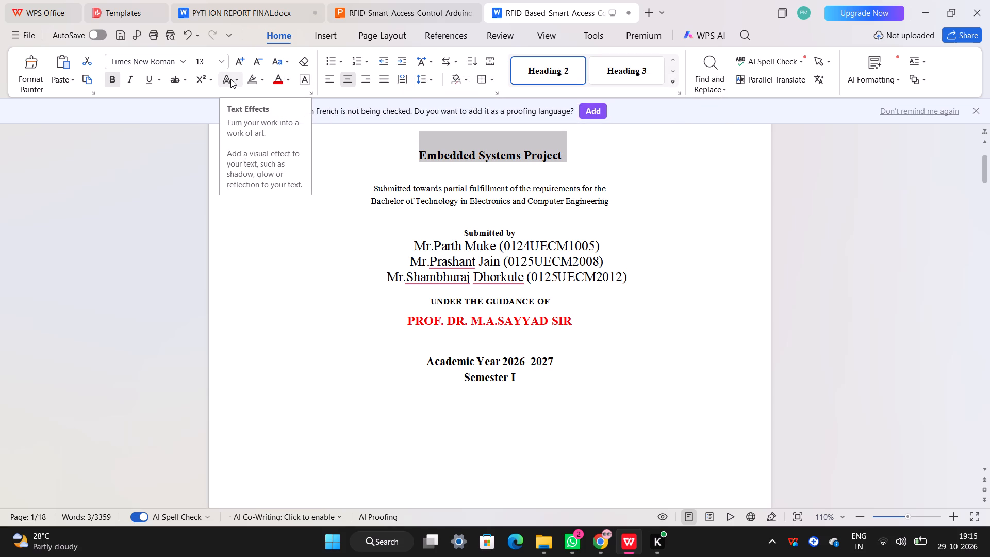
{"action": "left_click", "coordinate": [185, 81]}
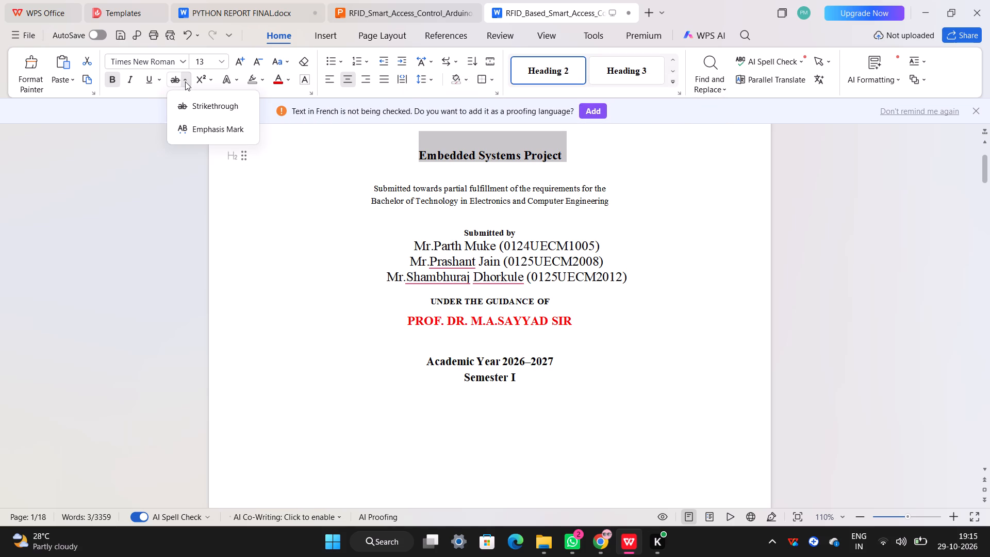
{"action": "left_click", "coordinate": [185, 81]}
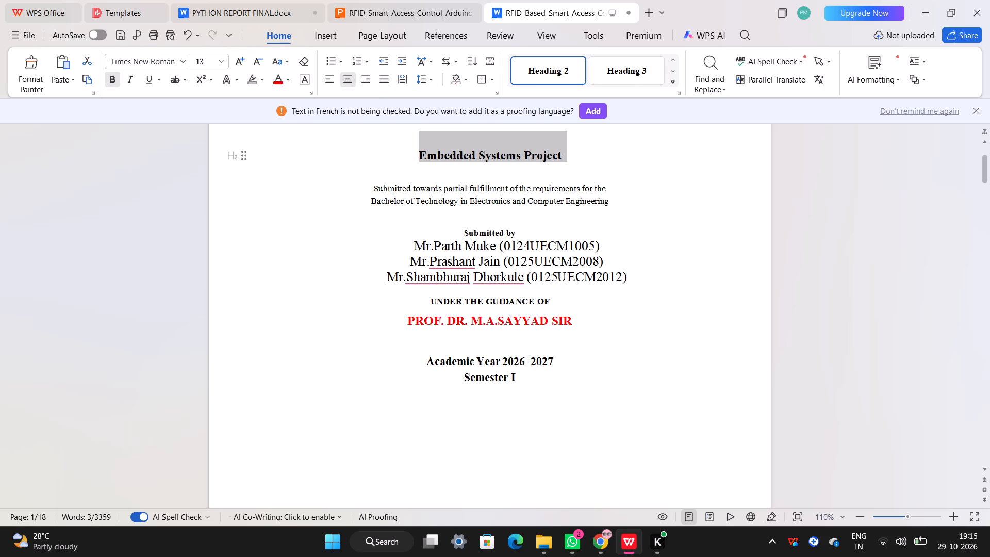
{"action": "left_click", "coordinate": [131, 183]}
Set the font size of the three student lines on the cover page to 12.
{"action": "left_click_drag", "start_coordinate": [639, 276], "coordinate": [393, 240]}
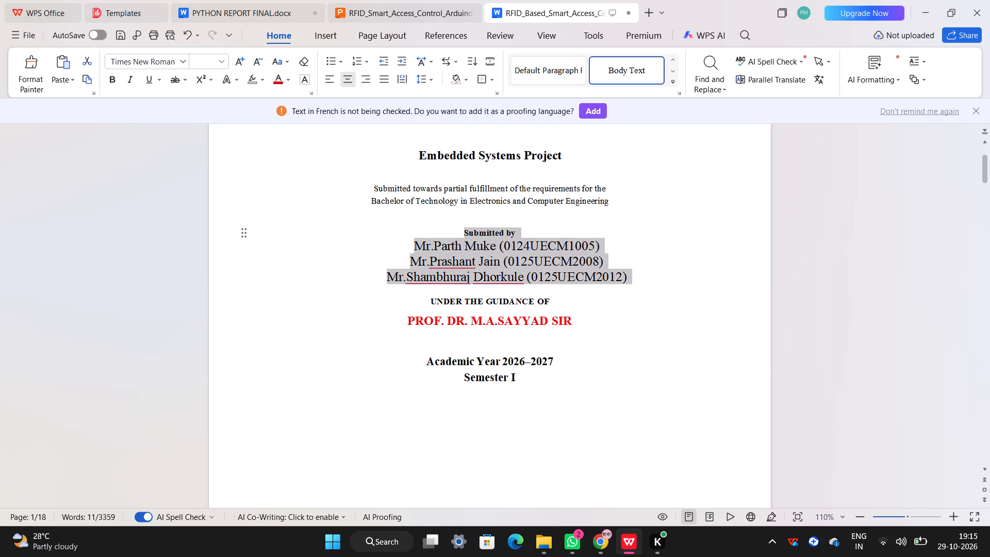
{"action": "left_click_drag", "start_coordinate": [393, 240], "coordinate": [398, 241]}
{"action": "left_click", "coordinate": [222, 65]}
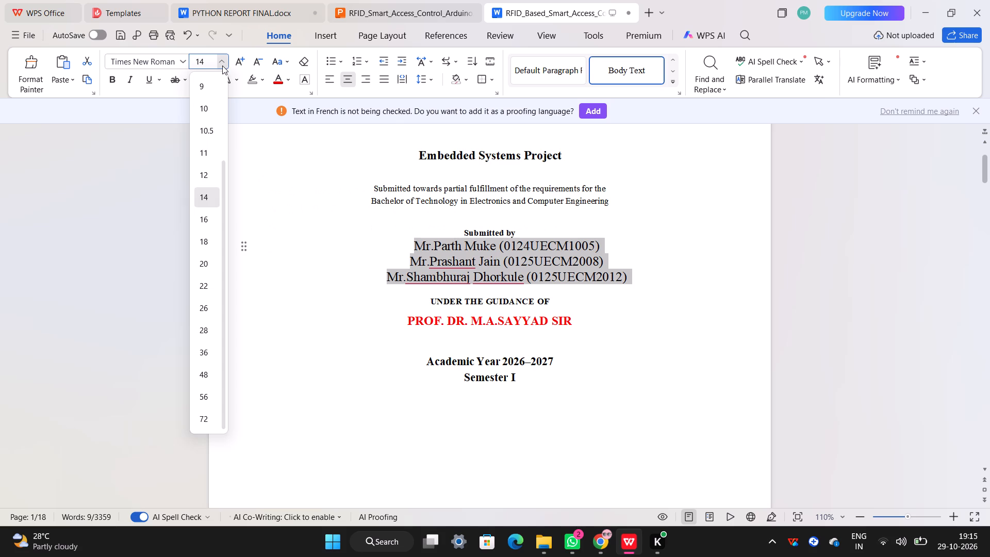
{"action": "left_click", "coordinate": [212, 178]}
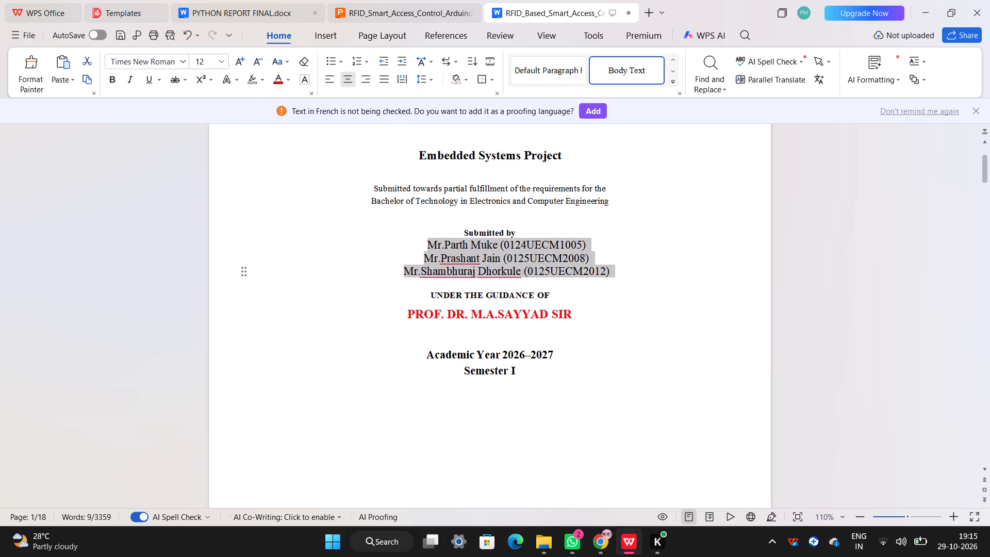
{"action": "left_click", "coordinate": [791, 248]}
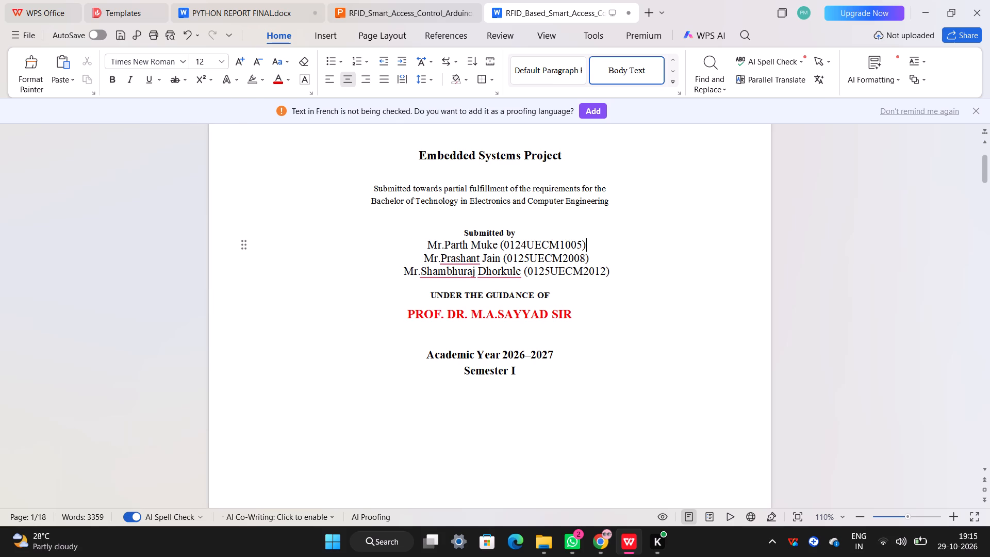
Add two blank lines between the student list and "UNDER THE GUIDANCE OF" on the cover page.
{"action": "scroll", "coordinate": [560, 273], "scroll_direction": "down", "scroll_amount": 5}
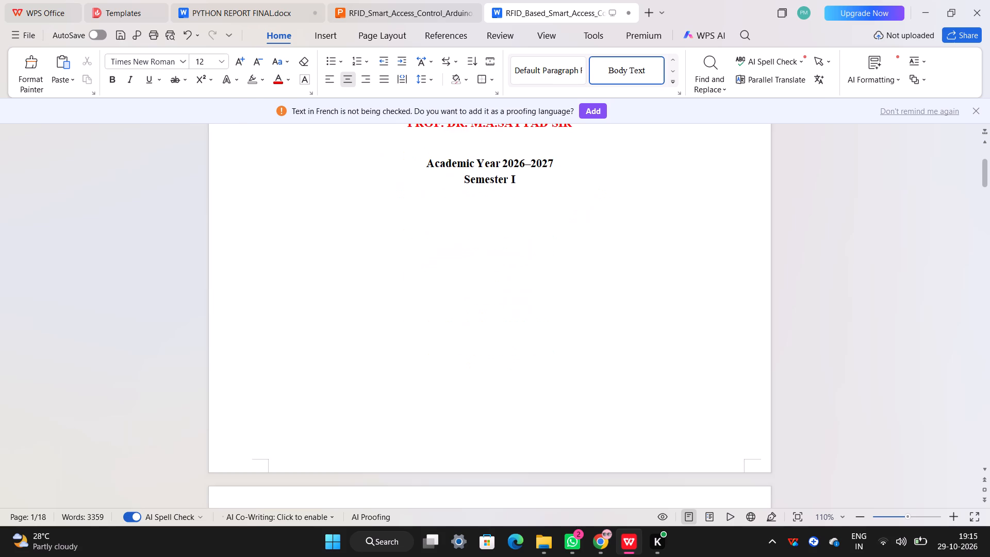
{"action": "scroll", "coordinate": [560, 276], "scroll_direction": "up", "scroll_amount": 5}
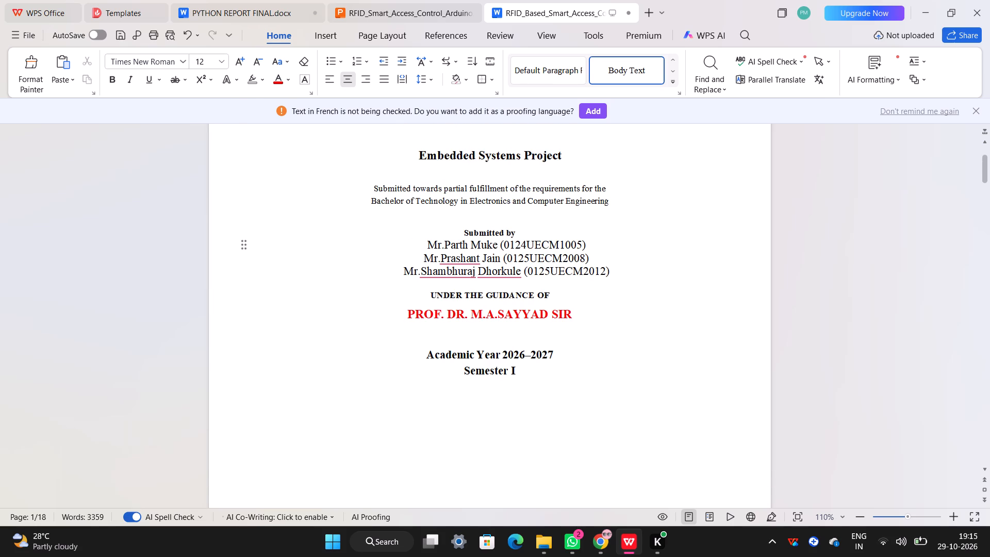
{"action": "left_click", "coordinate": [479, 287]}
{"action": "key", "text": "Return"}
{"action": "key", "text": "Return"}
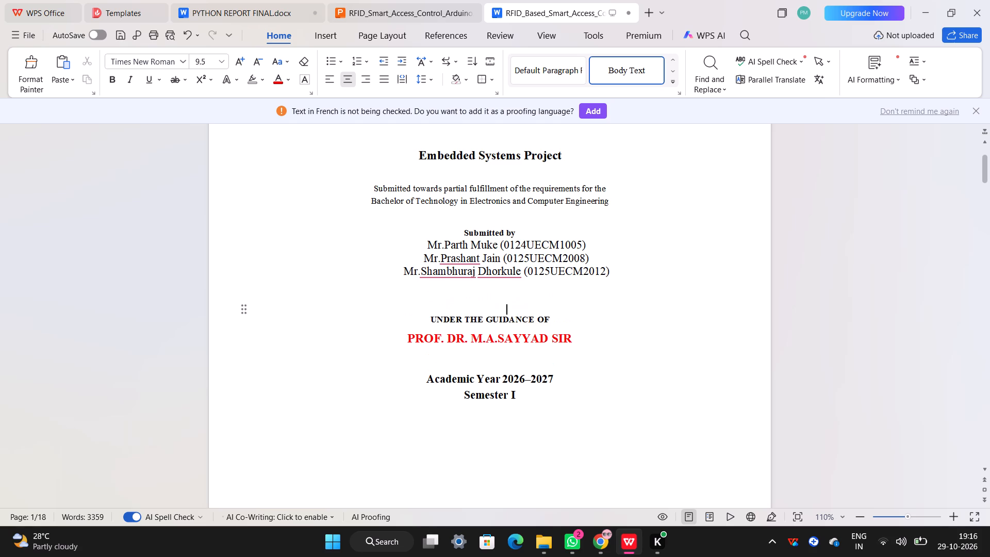
Apply centre alignment to the "Submitted by" line on the cover page.
{"action": "left_click_drag", "start_coordinate": [460, 225], "coordinate": [533, 232]}
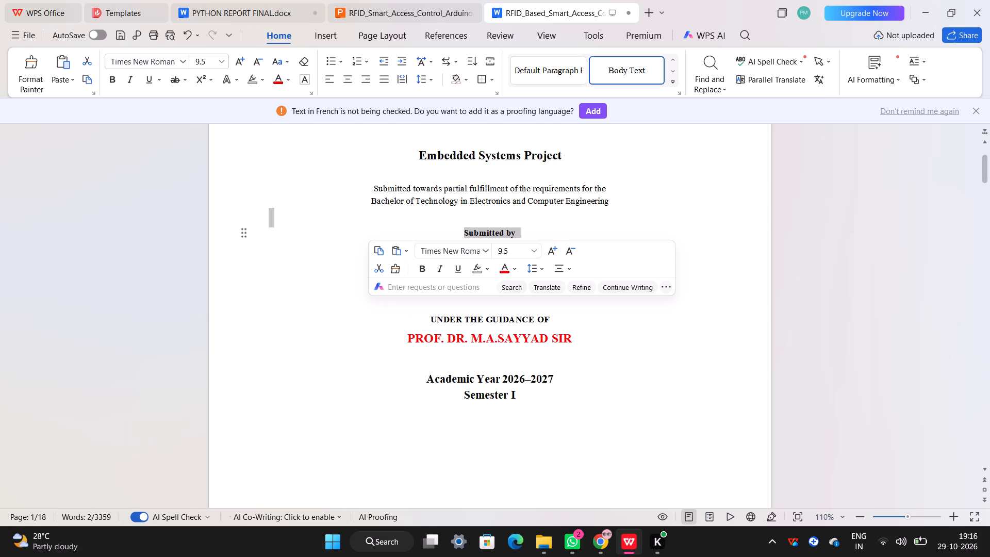
{"action": "left_click", "coordinate": [343, 79]}
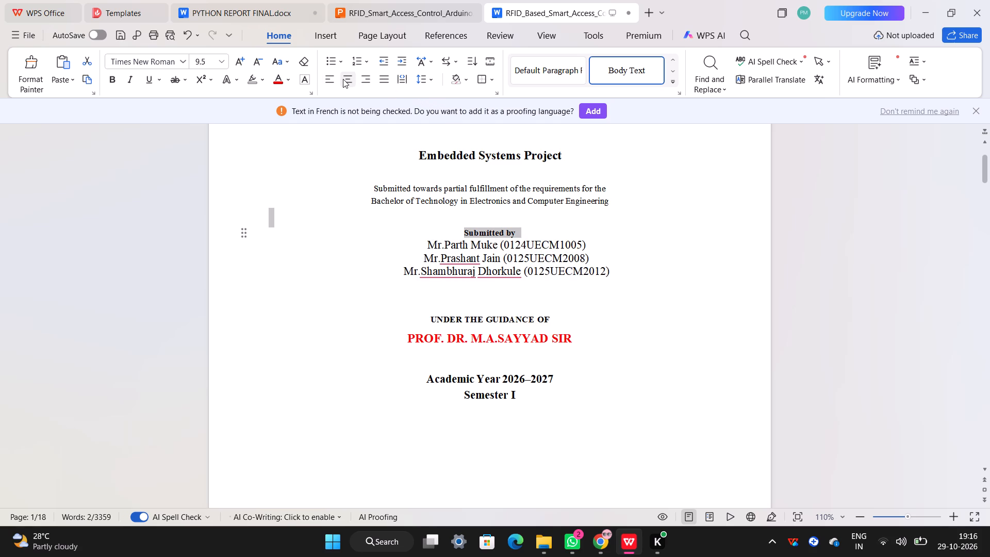
{"action": "left_click", "coordinate": [749, 205]}
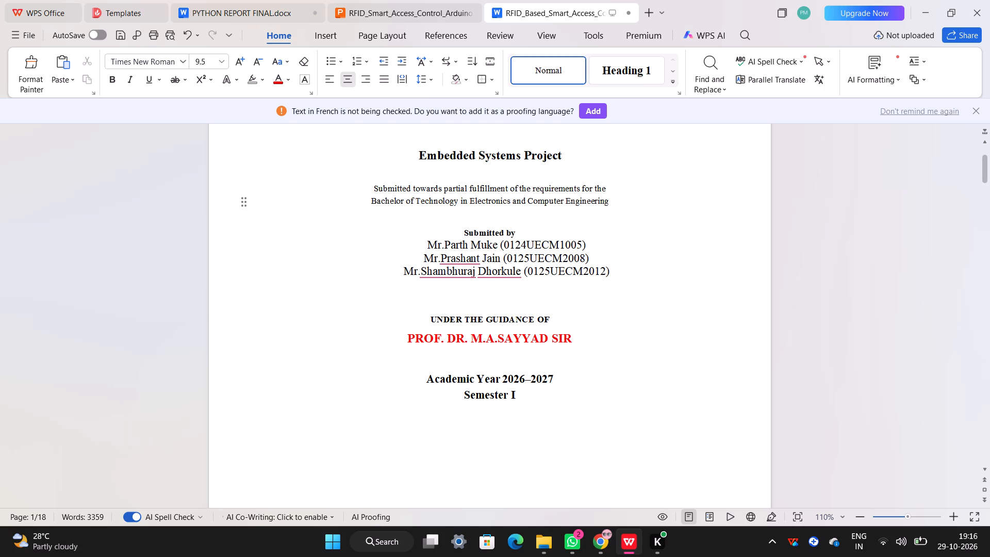
Review the cover page's layout from the college heading to the academic year and semester lines.
{"action": "scroll", "coordinate": [365, 210], "scroll_direction": "up", "scroll_amount": 7}
{"action": "scroll", "coordinate": [367, 210], "scroll_direction": "down", "scroll_amount": 4}
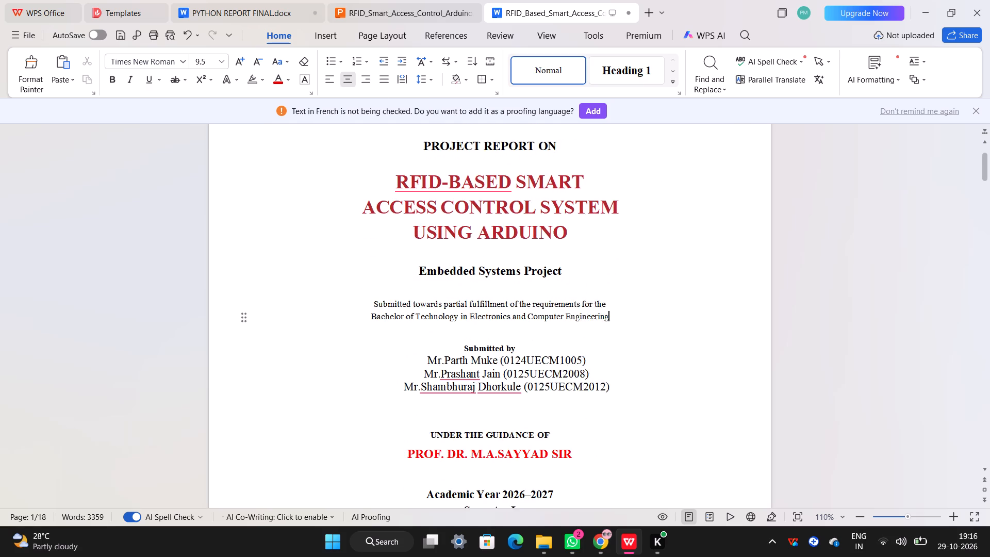
{"action": "scroll", "coordinate": [371, 214], "scroll_direction": "down", "scroll_amount": 9}
{"action": "scroll", "coordinate": [373, 216], "scroll_direction": "up", "scroll_amount": 4}
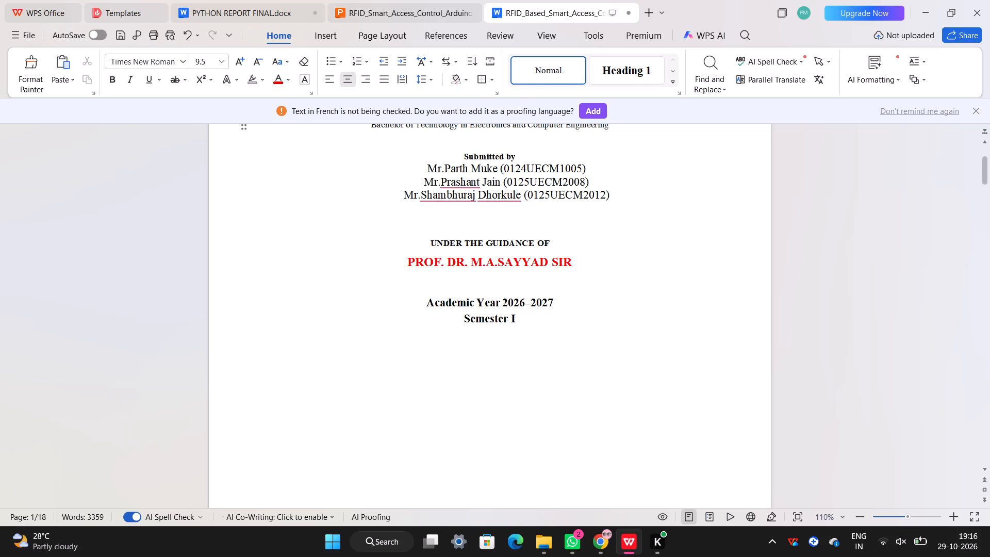
{"action": "scroll", "coordinate": [491, 265], "scroll_direction": "up", "scroll_amount": 10}
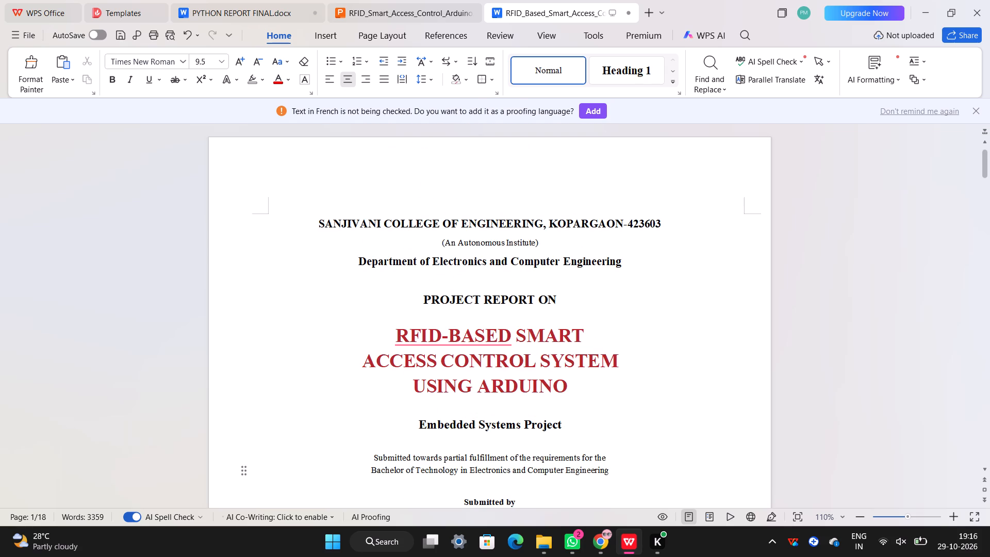
Review the report's front pages from the institute vision page through the certificate, acknowledgement and abstract.
{"action": "scroll", "coordinate": [491, 265], "scroll_direction": "down", "scroll_amount": 17}
{"action": "scroll", "coordinate": [502, 285], "scroll_direction": "down", "scroll_amount": 6}
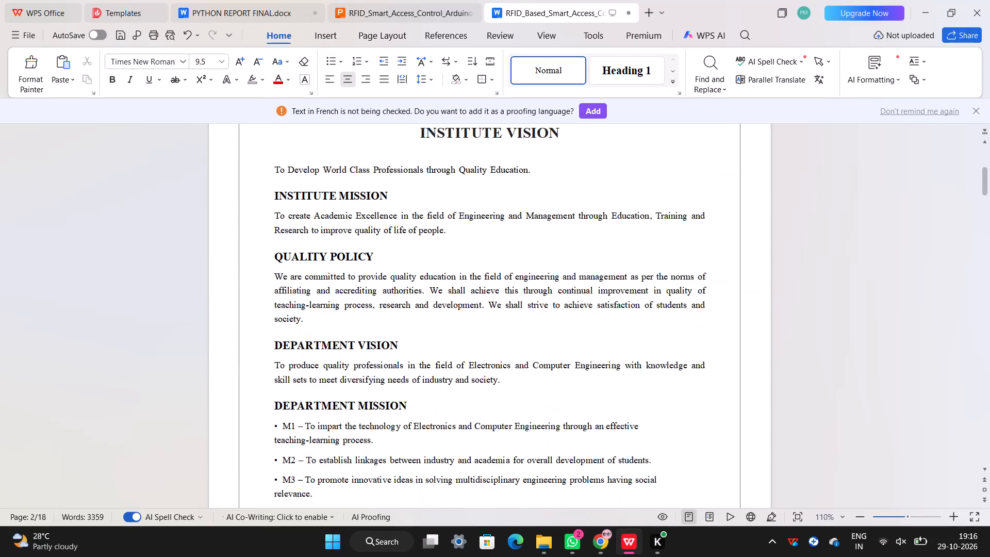
{"action": "scroll", "coordinate": [502, 287], "scroll_direction": "down", "scroll_amount": 16}
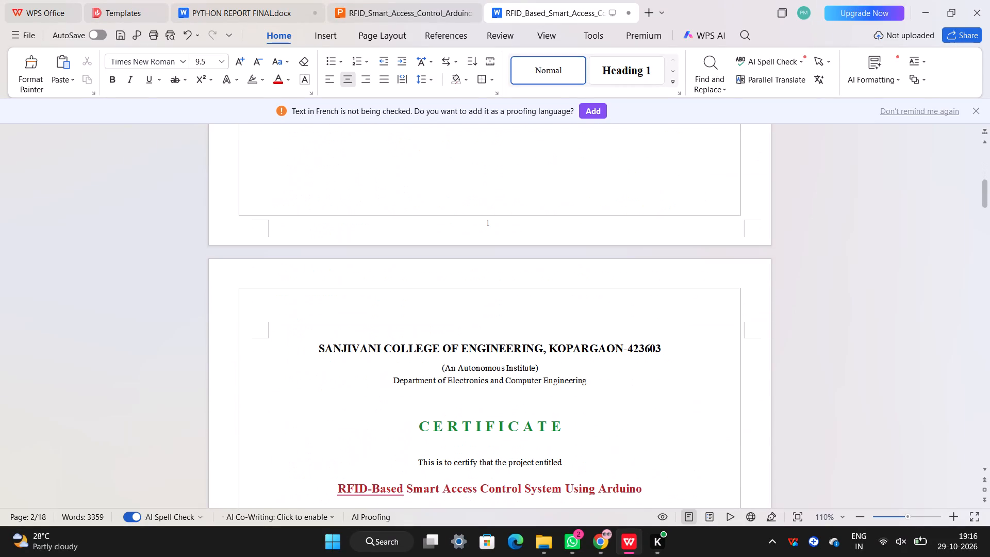
{"action": "scroll", "coordinate": [504, 289], "scroll_direction": "down", "scroll_amount": 3}
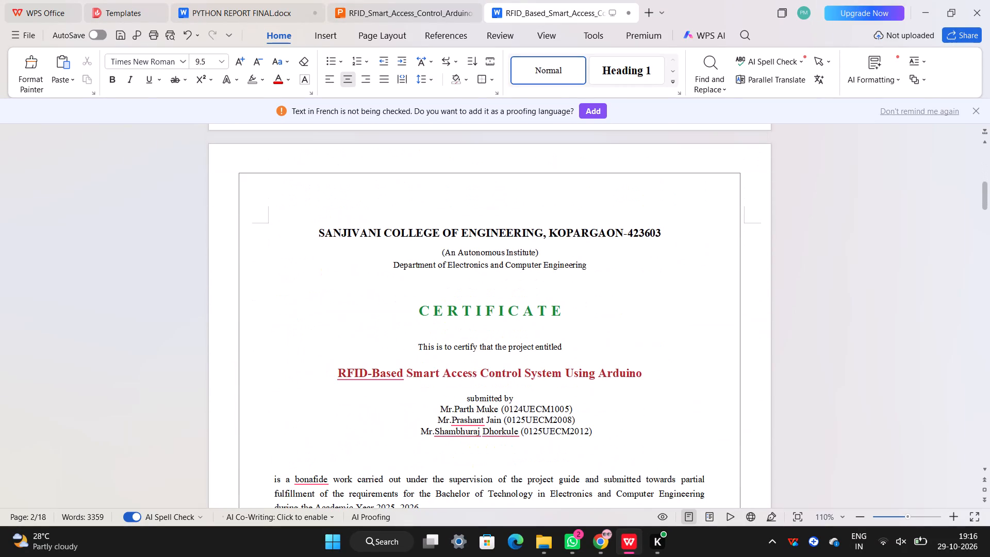
{"action": "scroll", "coordinate": [526, 309], "scroll_direction": "down", "scroll_amount": 7}
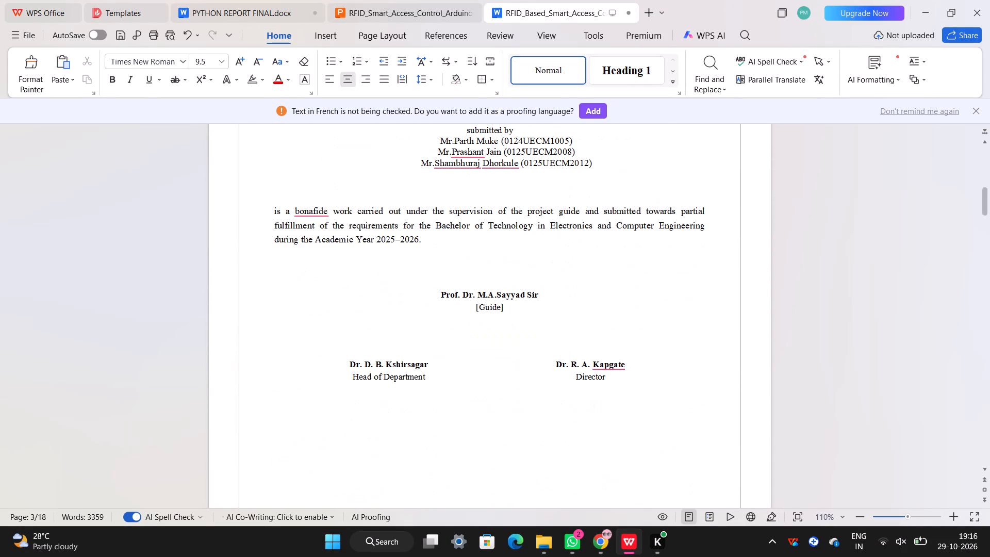
{"action": "scroll", "coordinate": [526, 318], "scroll_direction": "down", "scroll_amount": 17}
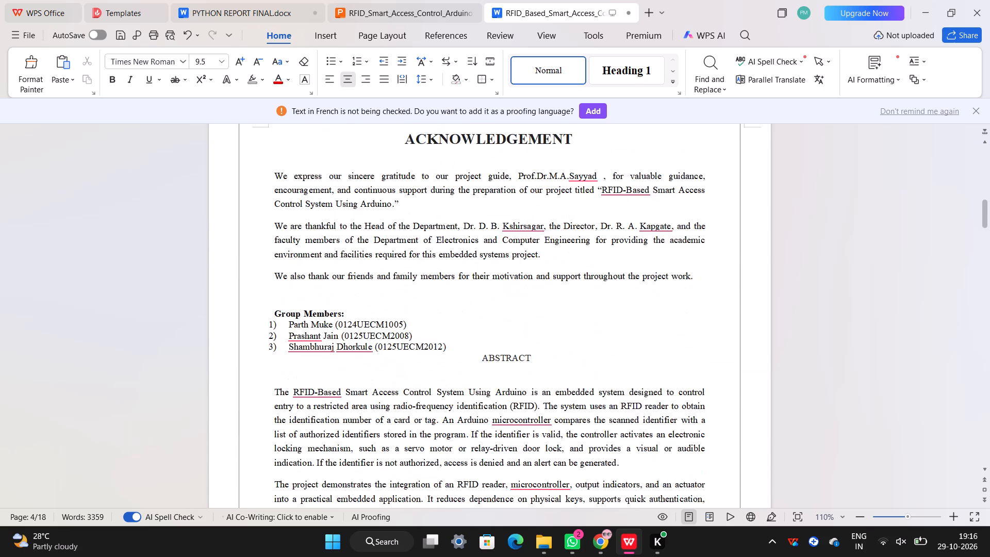
{"action": "scroll", "coordinate": [525, 317], "scroll_direction": "down", "scroll_amount": 5}
{"action": "scroll", "coordinate": [525, 317], "scroll_direction": "up", "scroll_amount": 6}
{"action": "scroll", "coordinate": [525, 317], "scroll_direction": "down", "scroll_amount": 2}
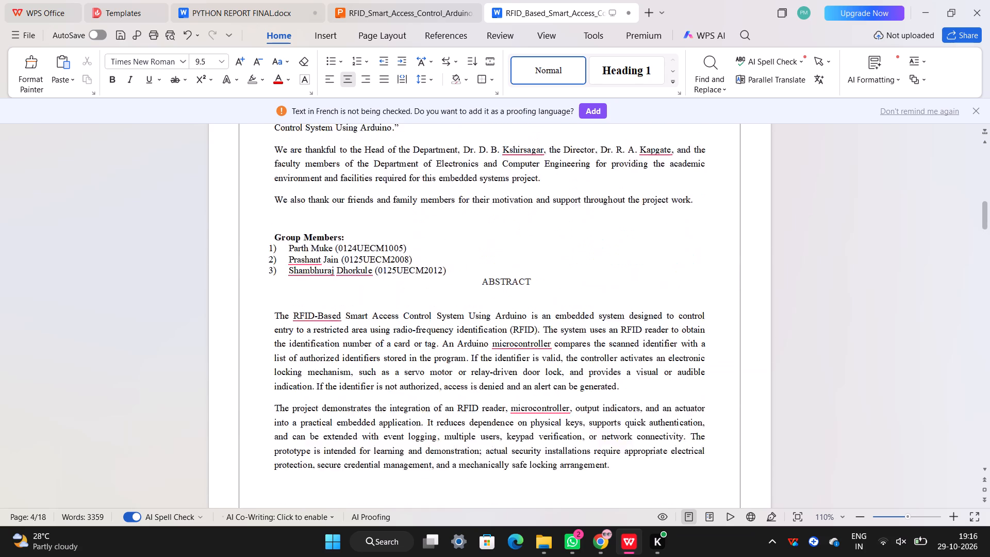
Review the contents page and the text of Chapters 1 to 3, from the introduction to the project specifications.
{"action": "scroll", "coordinate": [525, 317], "scroll_direction": "down", "scroll_amount": 17}
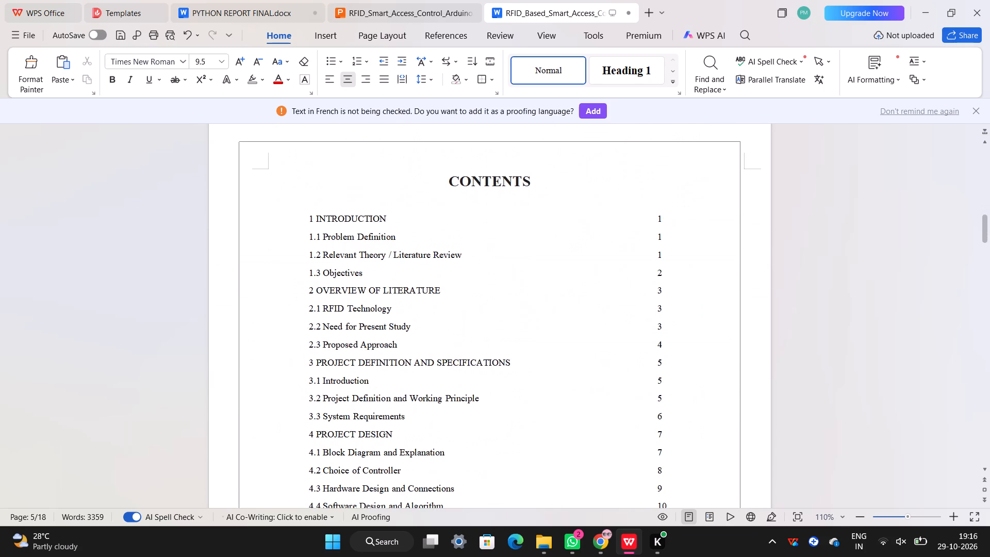
{"action": "scroll", "coordinate": [525, 317], "scroll_direction": "down", "scroll_amount": 20}
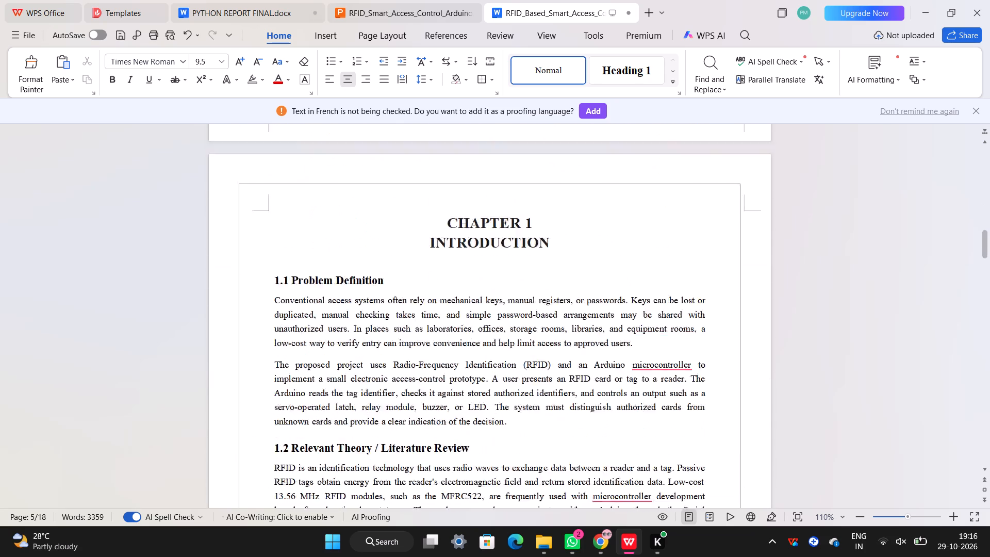
{"action": "scroll", "coordinate": [525, 317], "scroll_direction": "down", "scroll_amount": 20}
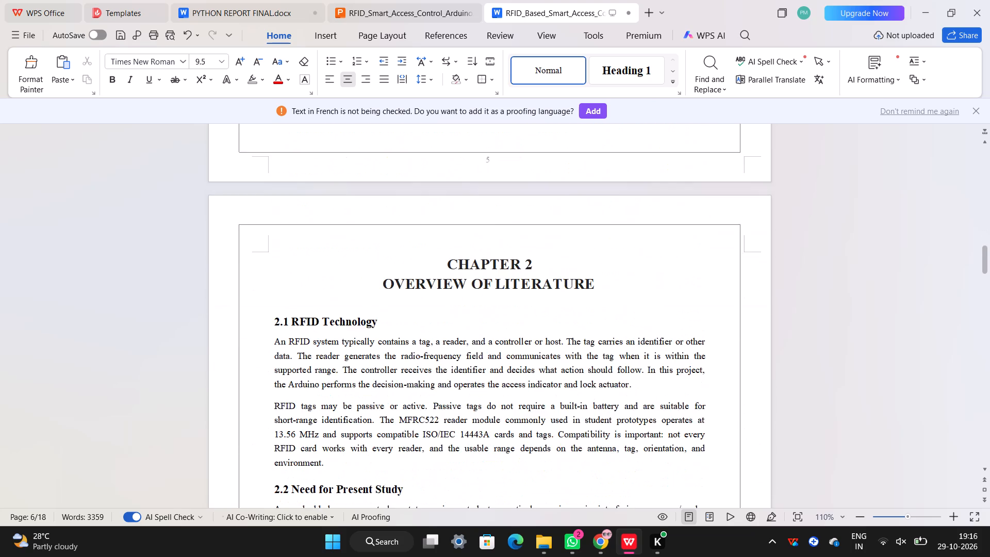
{"action": "scroll", "coordinate": [526, 314], "scroll_direction": "down", "scroll_amount": 10}
{"action": "scroll", "coordinate": [527, 317], "scroll_direction": "up", "scroll_amount": 5}
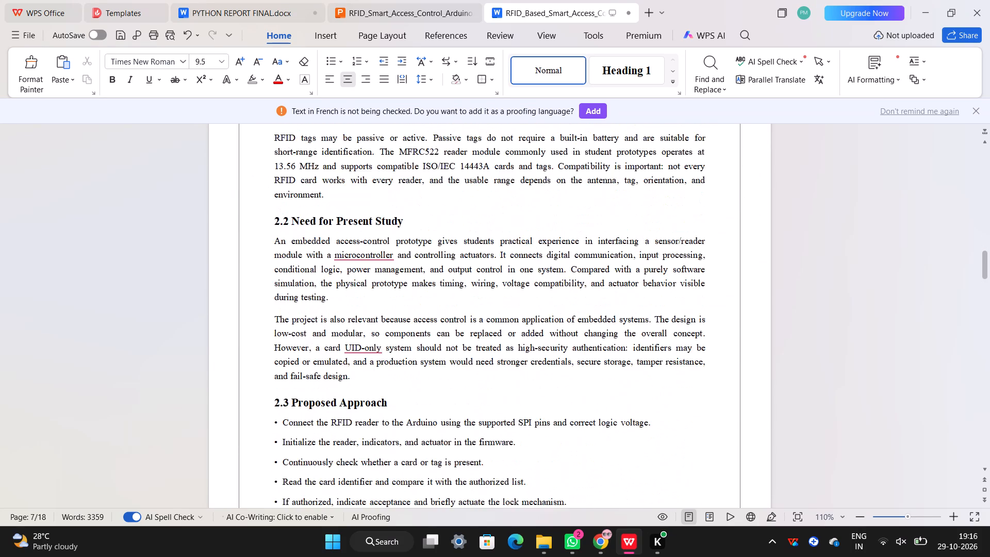
{"action": "scroll", "coordinate": [527, 317], "scroll_direction": "down", "scroll_amount": 20}
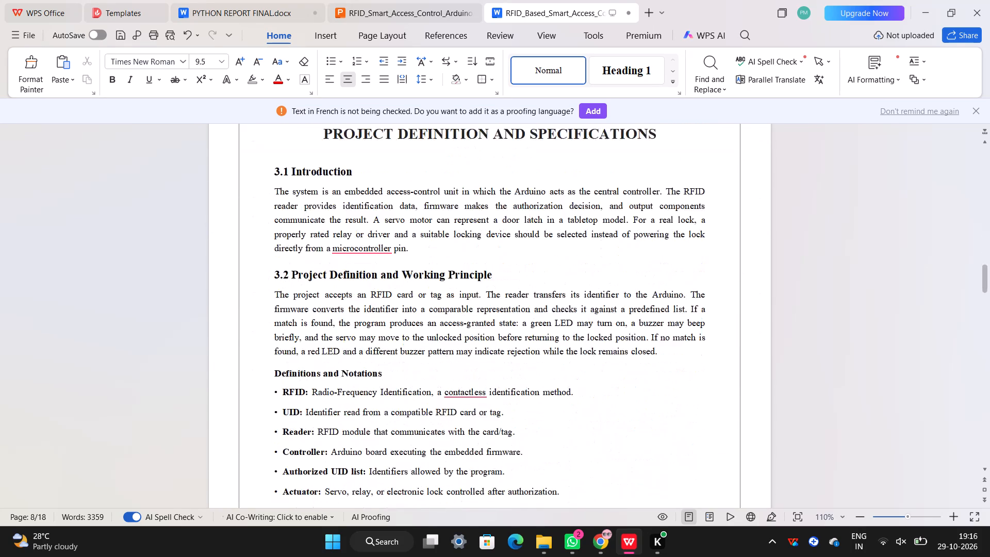
{"action": "scroll", "coordinate": [527, 317], "scroll_direction": "down", "scroll_amount": 19}
{"action": "scroll", "coordinate": [528, 318], "scroll_direction": "down", "scroll_amount": 6}
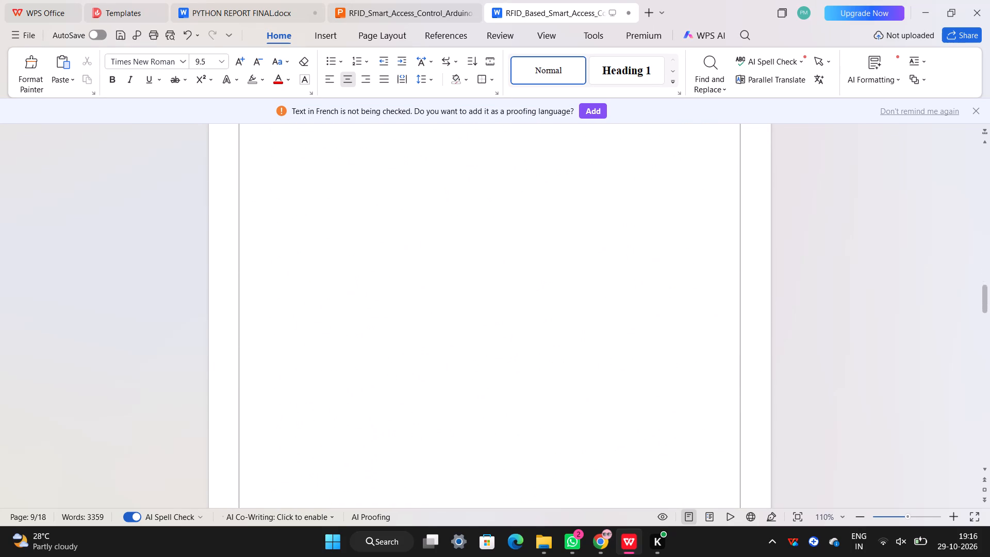
Review the rest of the report from the Chapter 4 block diagram through the code, test table, references and annexures.
{"action": "scroll", "coordinate": [536, 312], "scroll_direction": "down", "scroll_amount": 17}
{"action": "scroll", "coordinate": [546, 320], "scroll_direction": "down", "scroll_amount": 7}
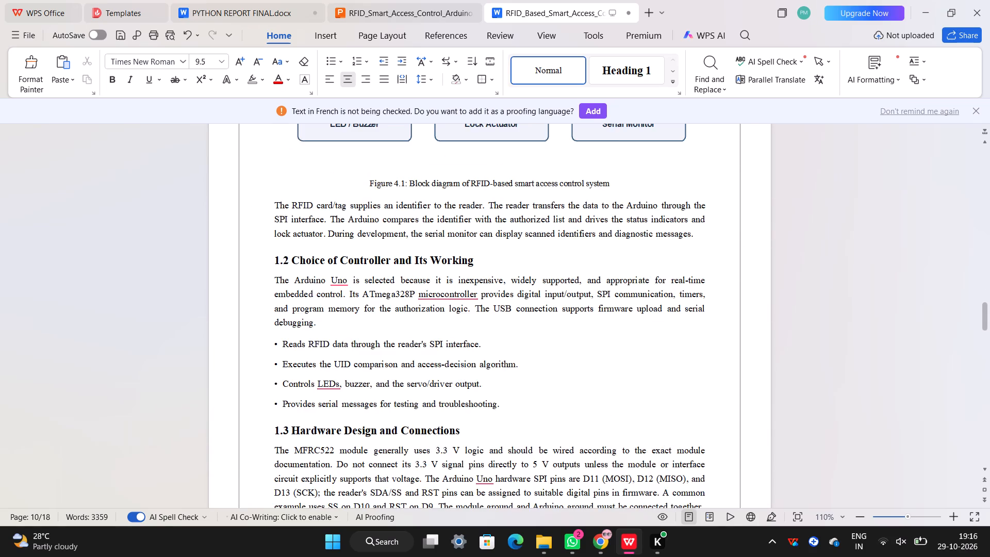
{"action": "scroll", "coordinate": [545, 324], "scroll_direction": "down", "scroll_amount": 20}
{"action": "scroll", "coordinate": [545, 324], "scroll_direction": "down", "scroll_amount": 13}
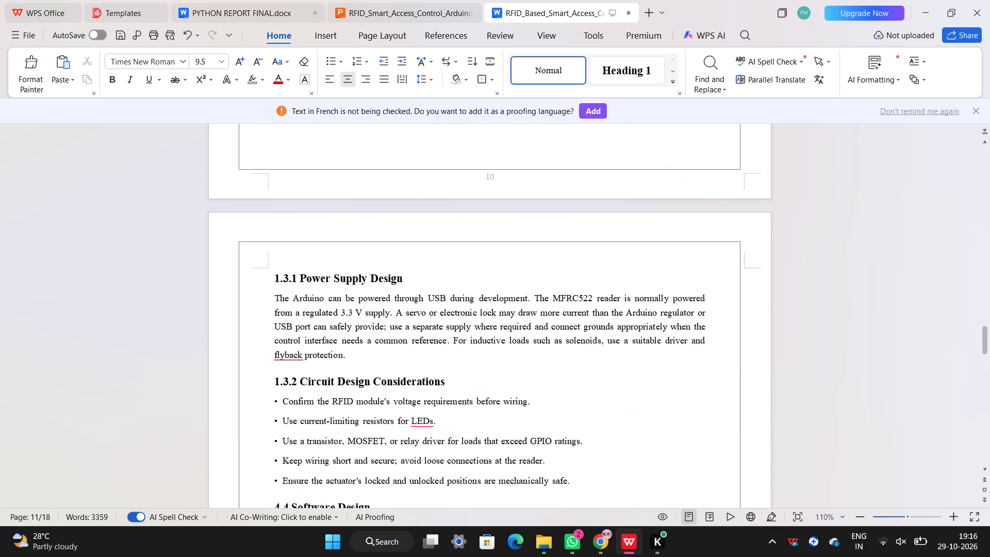
{"action": "scroll", "coordinate": [544, 329], "scroll_direction": "down", "scroll_amount": 20}
{"action": "scroll", "coordinate": [544, 329], "scroll_direction": "down", "scroll_amount": 11}
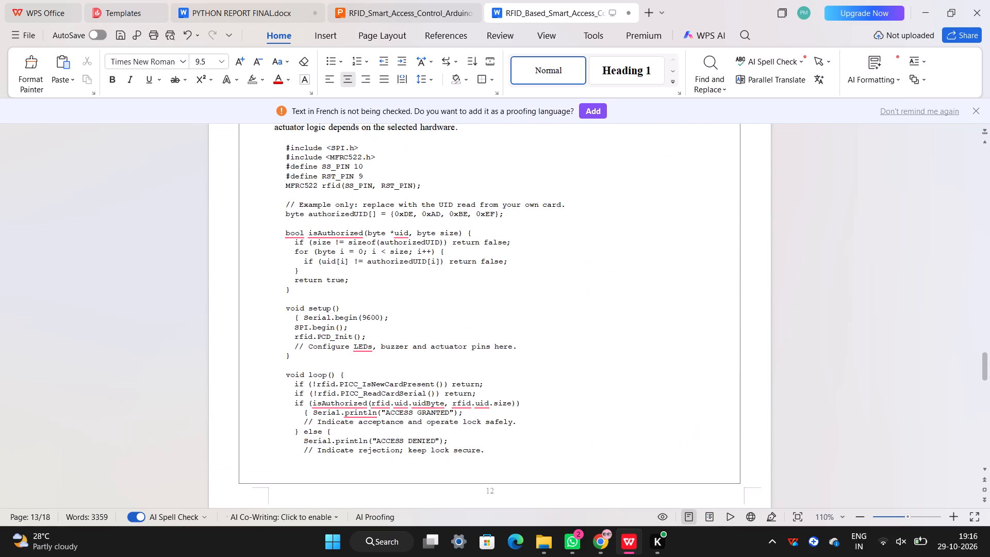
{"action": "scroll", "coordinate": [539, 329], "scroll_direction": "down", "scroll_amount": 14}
{"action": "scroll", "coordinate": [538, 332], "scroll_direction": "down", "scroll_amount": 20}
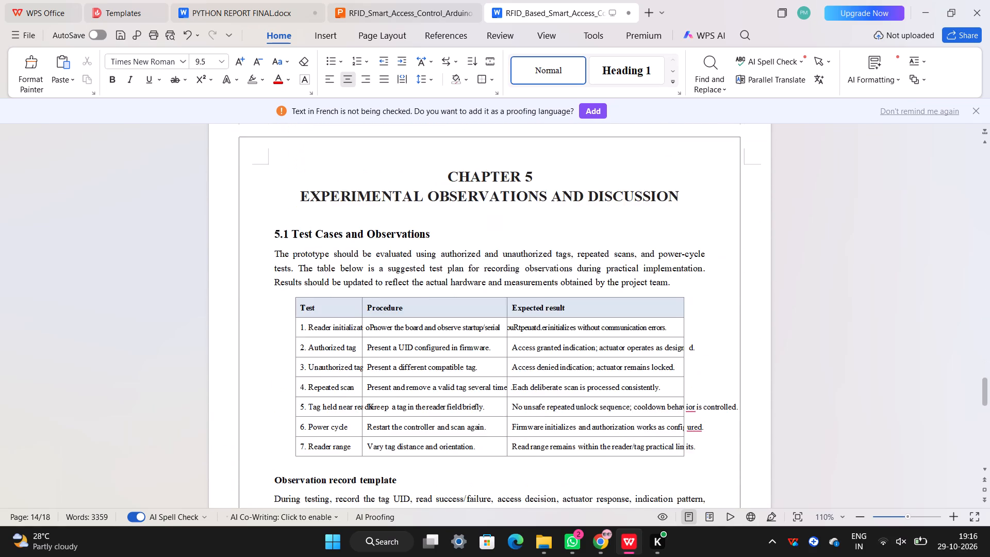
{"action": "scroll", "coordinate": [538, 335], "scroll_direction": "down", "scroll_amount": 7}
{"action": "scroll", "coordinate": [538, 335], "scroll_direction": "down", "scroll_amount": 14}
{"action": "scroll", "coordinate": [537, 335], "scroll_direction": "down", "scroll_amount": 12}
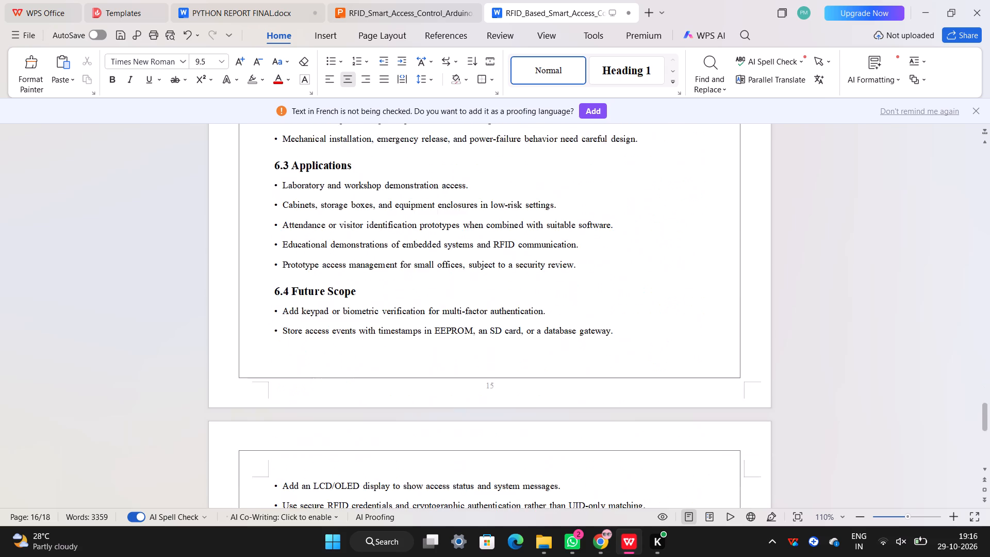
{"action": "scroll", "coordinate": [536, 337], "scroll_direction": "down", "scroll_amount": 12}
{"action": "scroll", "coordinate": [533, 337], "scroll_direction": "down", "scroll_amount": 19}
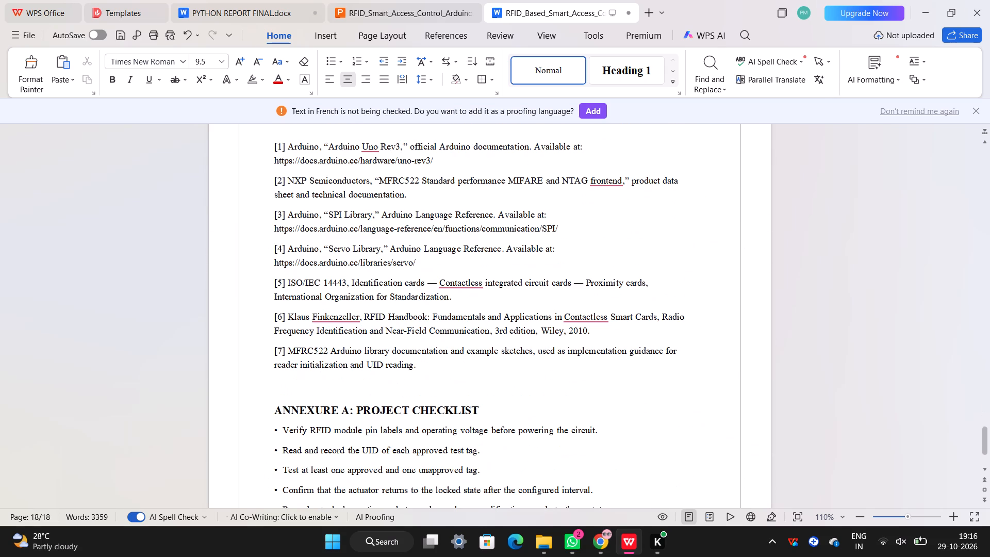
{"action": "scroll", "coordinate": [533, 338], "scroll_direction": "down", "scroll_amount": 18}
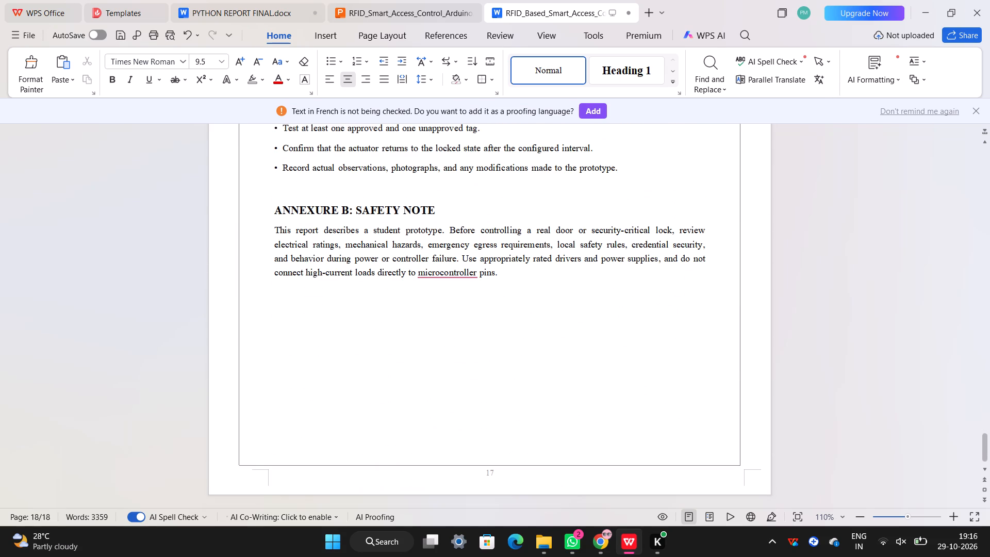
{"action": "scroll", "coordinate": [689, 235], "scroll_direction": "down", "scroll_amount": 1}
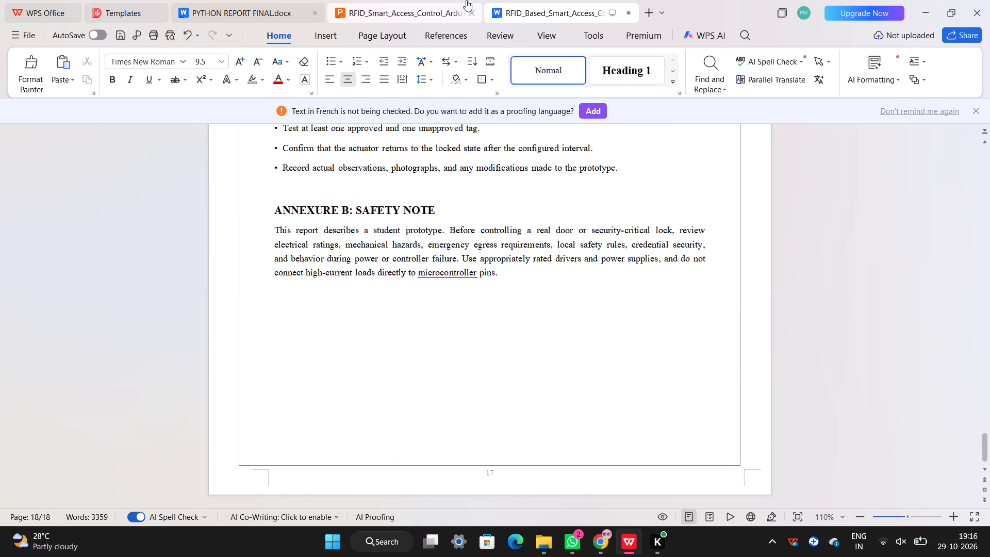
Open Save As for the report in the Downloads folder and select the entire proposed file name.
{"action": "left_click", "coordinate": [14, 35]}
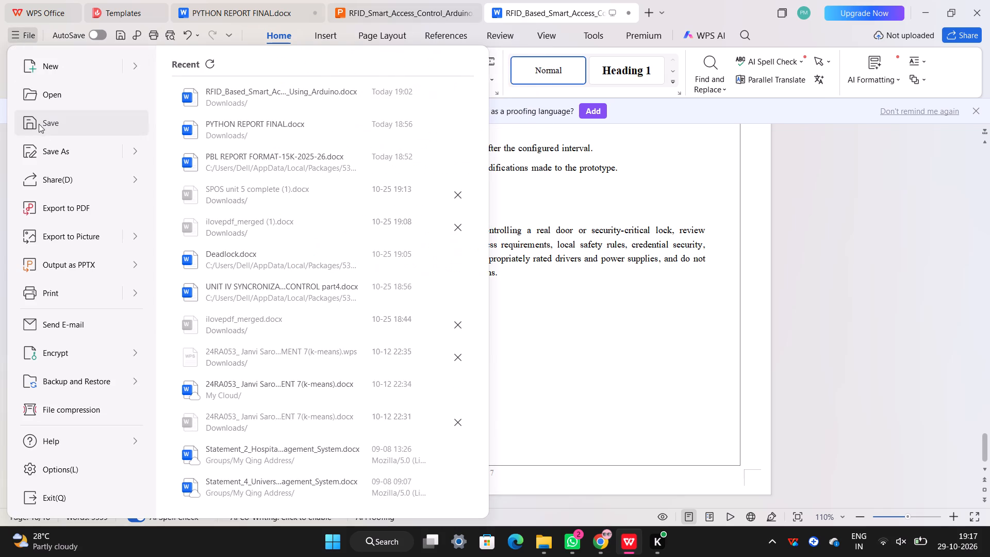
{"action": "left_click", "coordinate": [104, 148]}
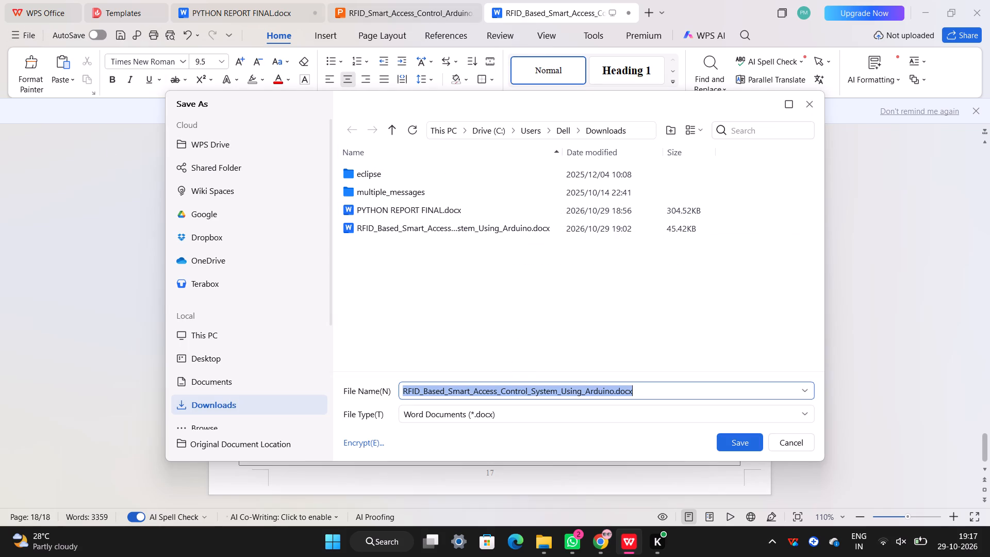
{"action": "left_click_drag", "start_coordinate": [638, 389], "coordinate": [502, 391]}
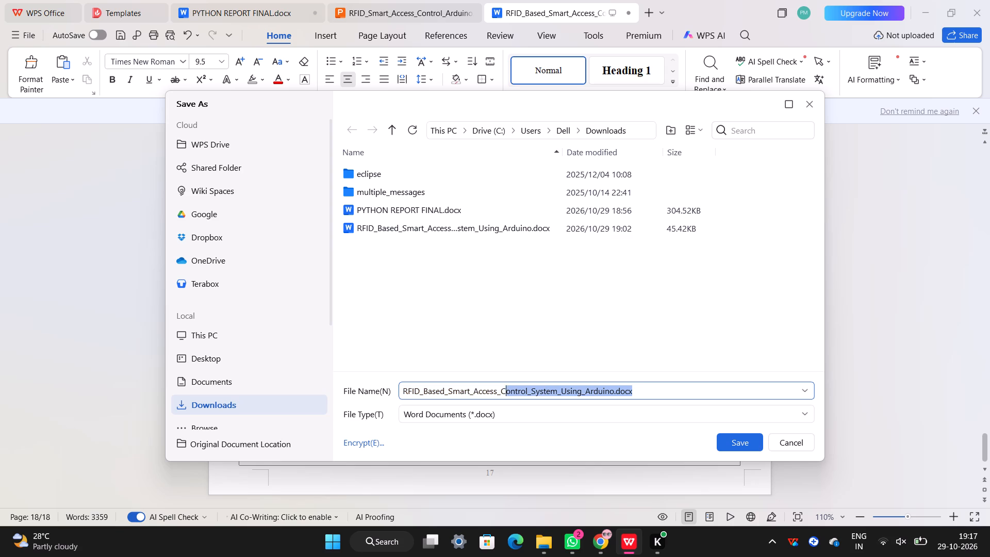
{"action": "left_click_drag", "start_coordinate": [502, 391], "coordinate": [448, 391]}
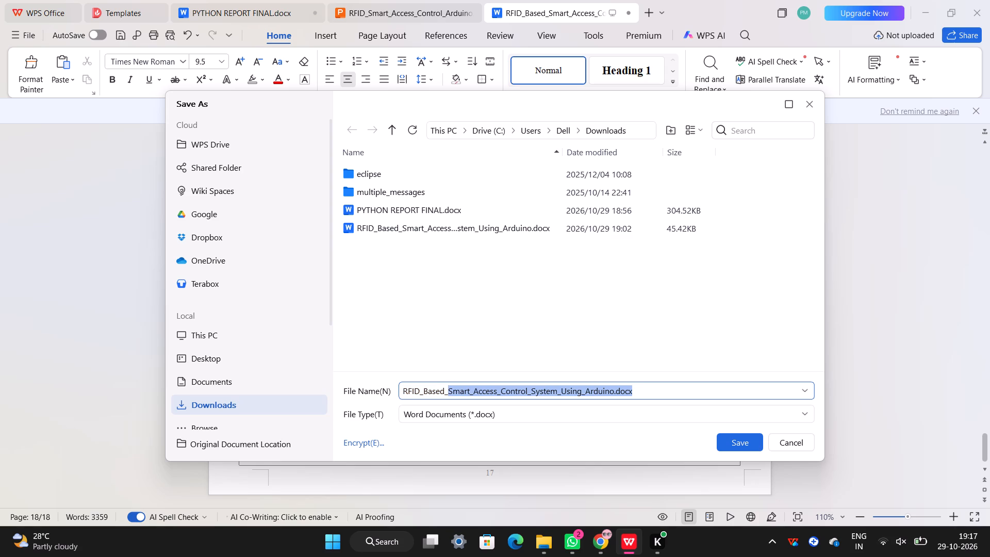
{"action": "left_click_drag", "start_coordinate": [448, 391], "coordinate": [401, 395]}
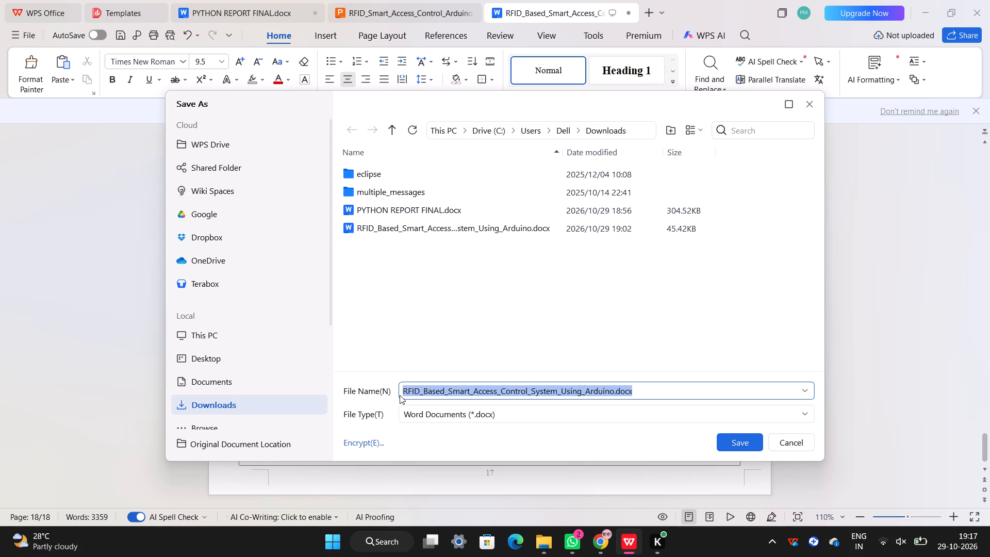
Name the report IOT REPORT, export it to the Downloads folder in PDF format, and dismiss the export dialog.
{"action": "key", "text": "BackSpace"}
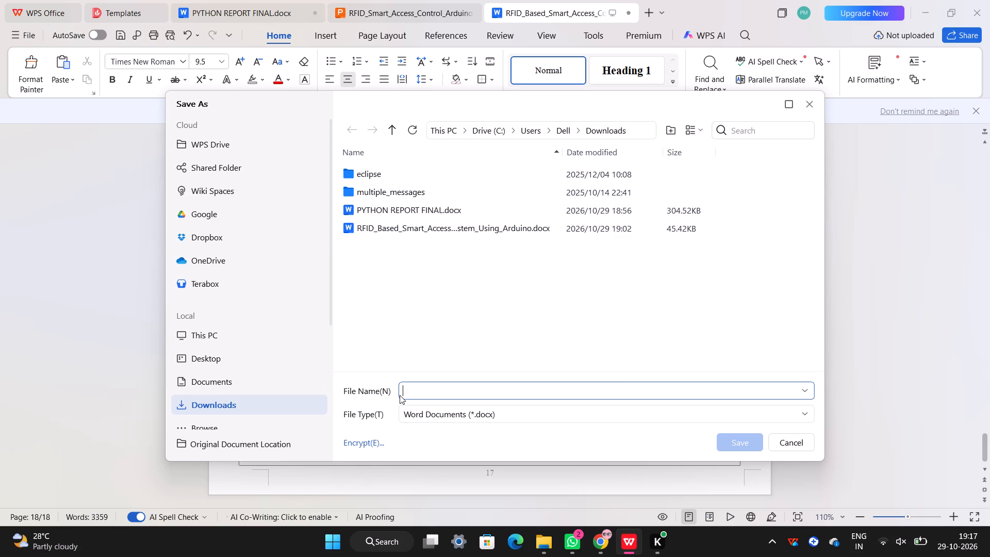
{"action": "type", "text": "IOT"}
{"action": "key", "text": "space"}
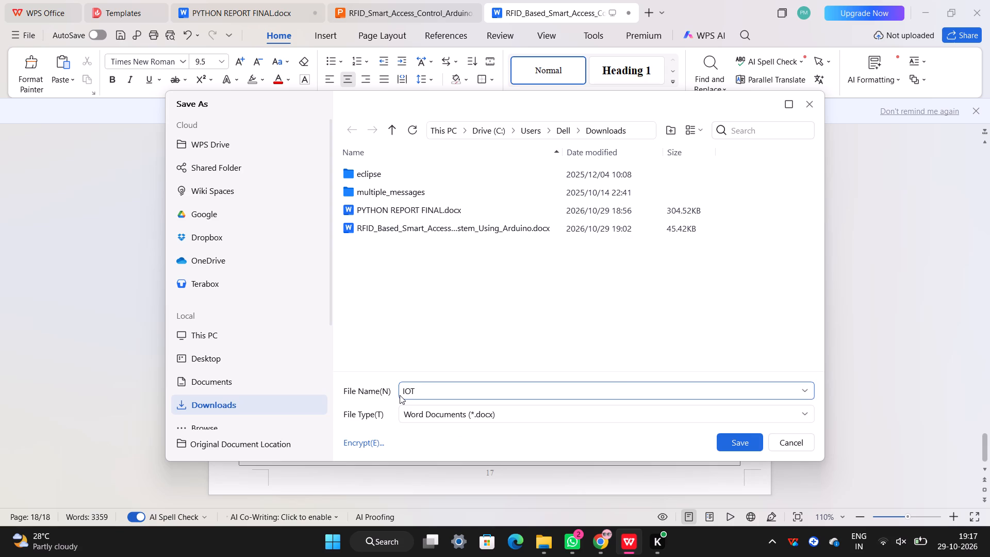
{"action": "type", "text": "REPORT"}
{"action": "left_click", "coordinate": [803, 415]}
{"action": "scroll", "coordinate": [559, 362], "scroll_direction": "down", "scroll_amount": 7}
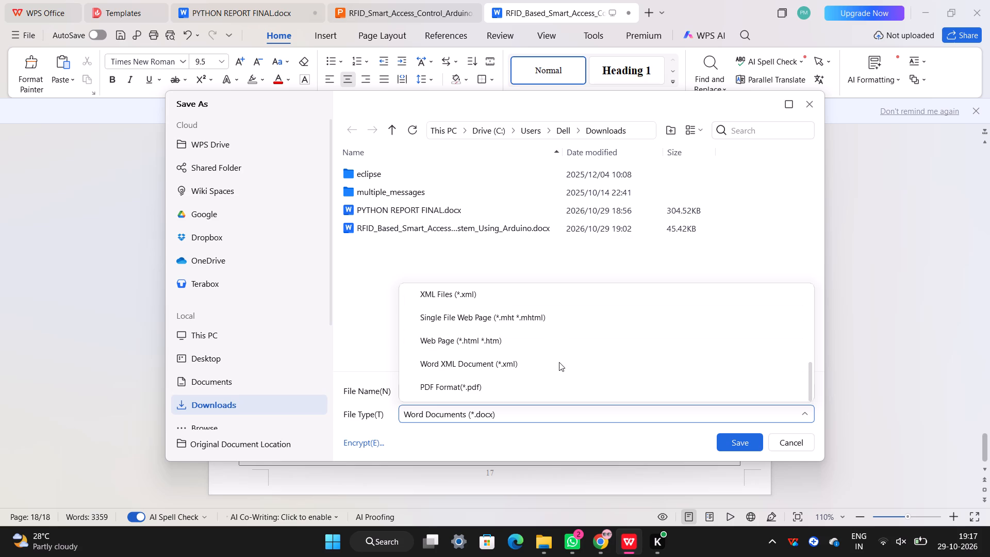
{"action": "left_click", "coordinate": [516, 383]}
{"action": "left_click", "coordinate": [731, 442]}
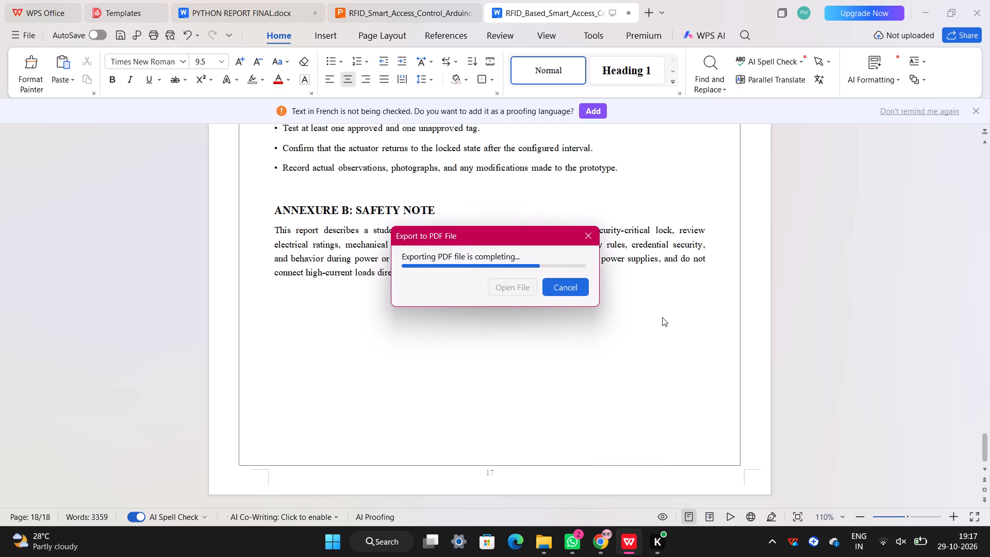
{"action": "left_click", "coordinate": [559, 285]}
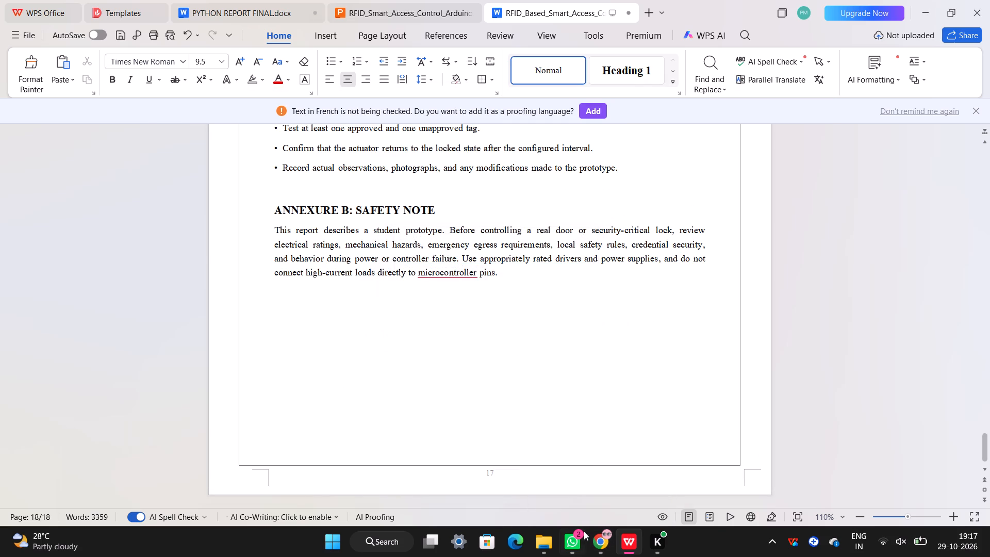
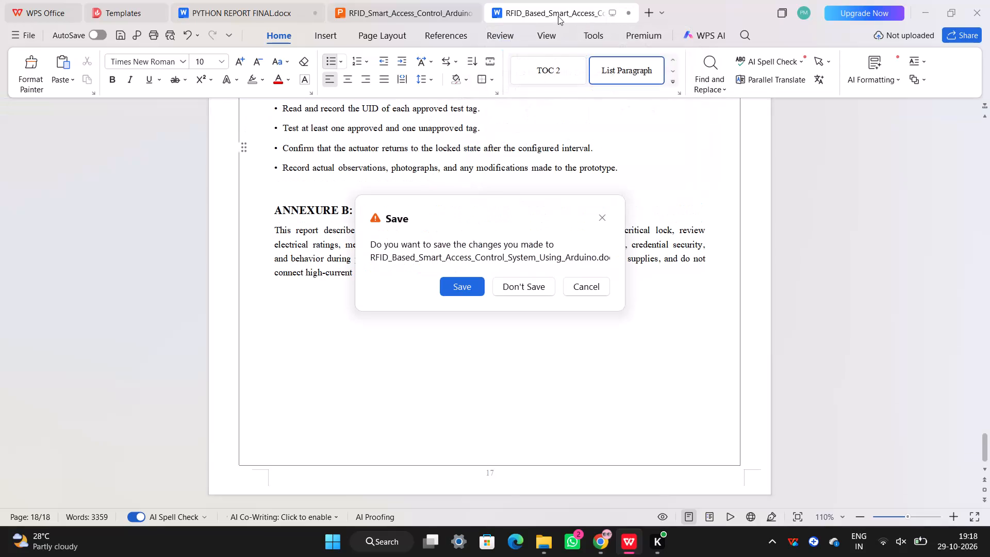
Close all open documents, namely the RFID report, the RFID presentation and PYTHON REPORT FINAL.docx, without saving changes.
{"action": "left_click", "coordinate": [529, 288]}
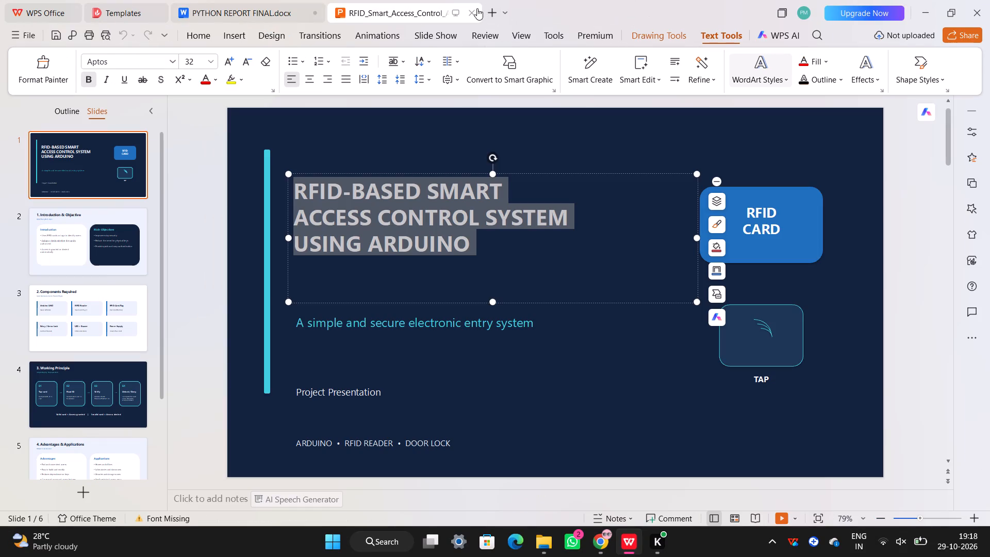
{"action": "left_click", "coordinate": [475, 9]}
{"action": "left_click", "coordinate": [319, 14]}
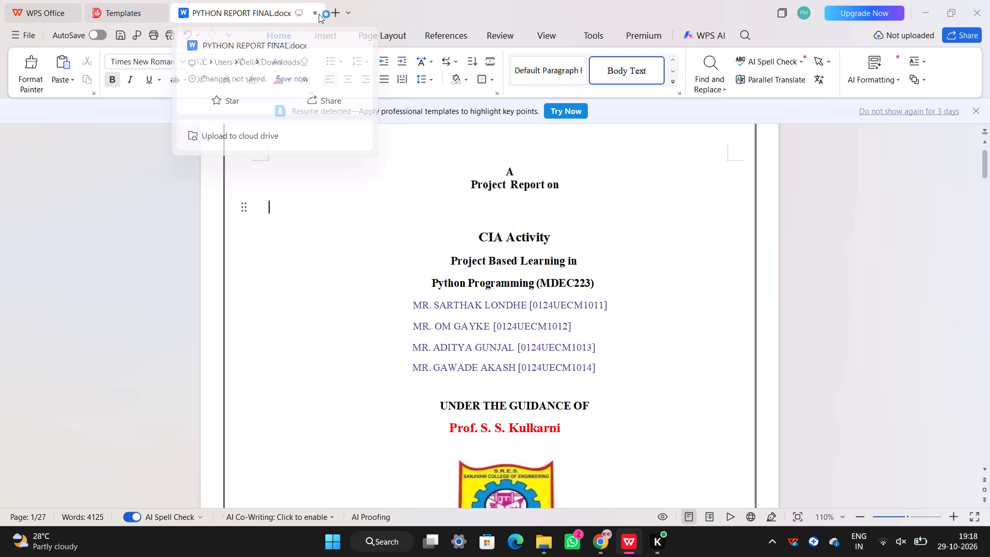
{"action": "left_click", "coordinate": [510, 284]}
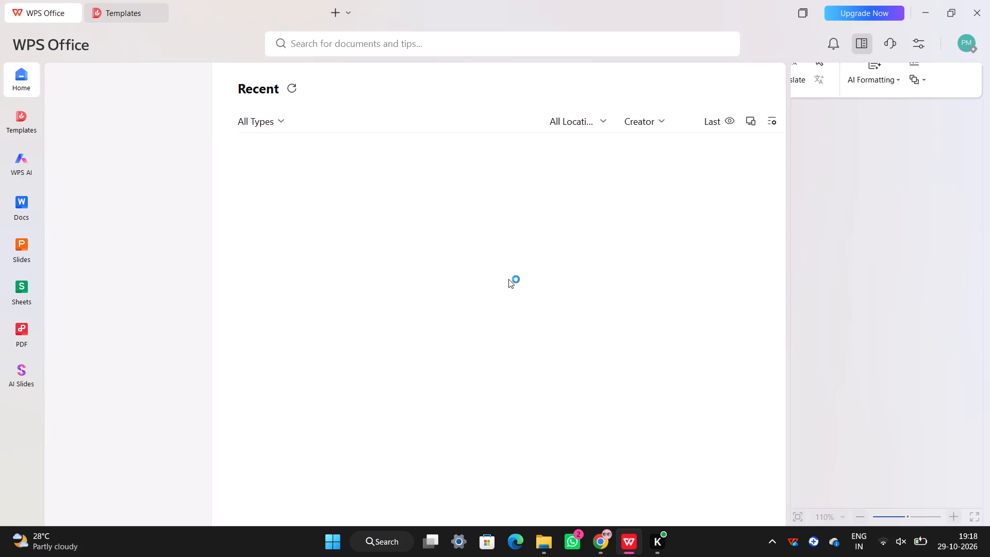
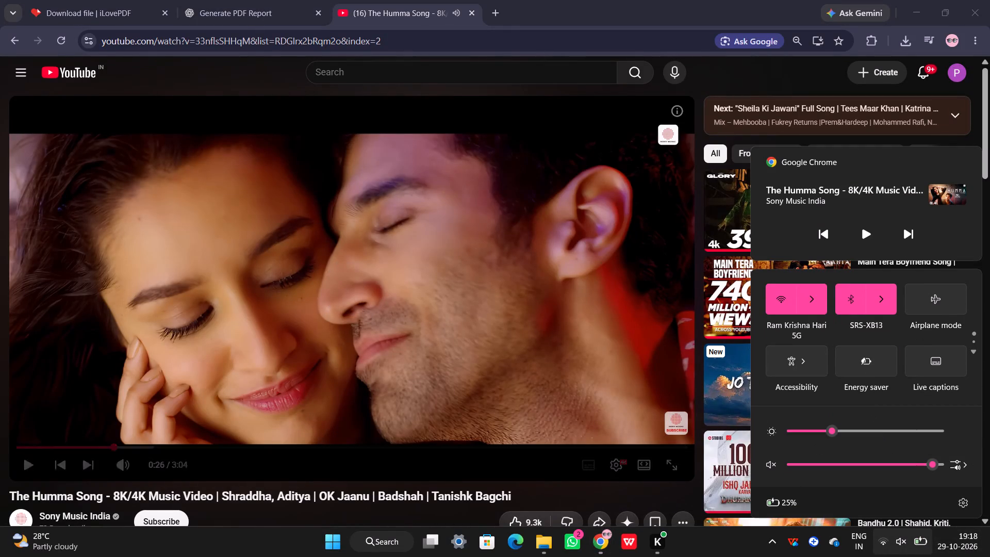
Close the Generate PDF Report and iLovePDF Download file tabs in Chrome, keeping the YouTube tab open.
{"action": "left_click", "coordinate": [231, 14]}
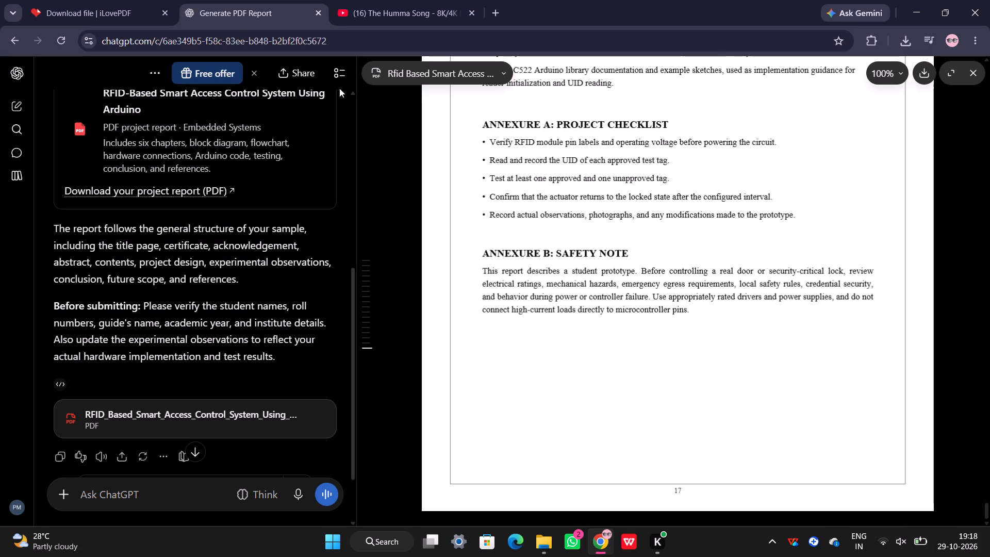
{"action": "left_click", "coordinate": [322, 10]}
{"action": "left_click", "coordinate": [167, 14]}
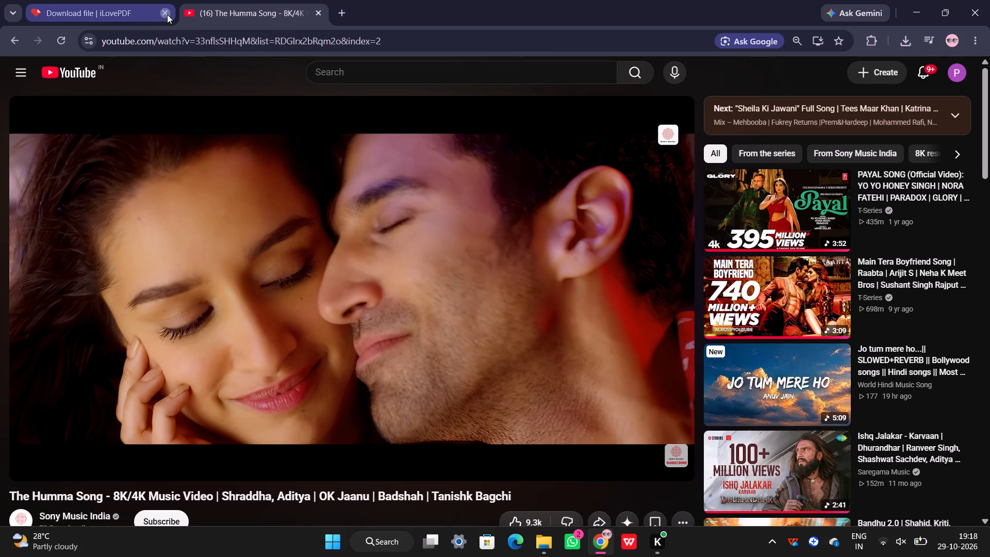